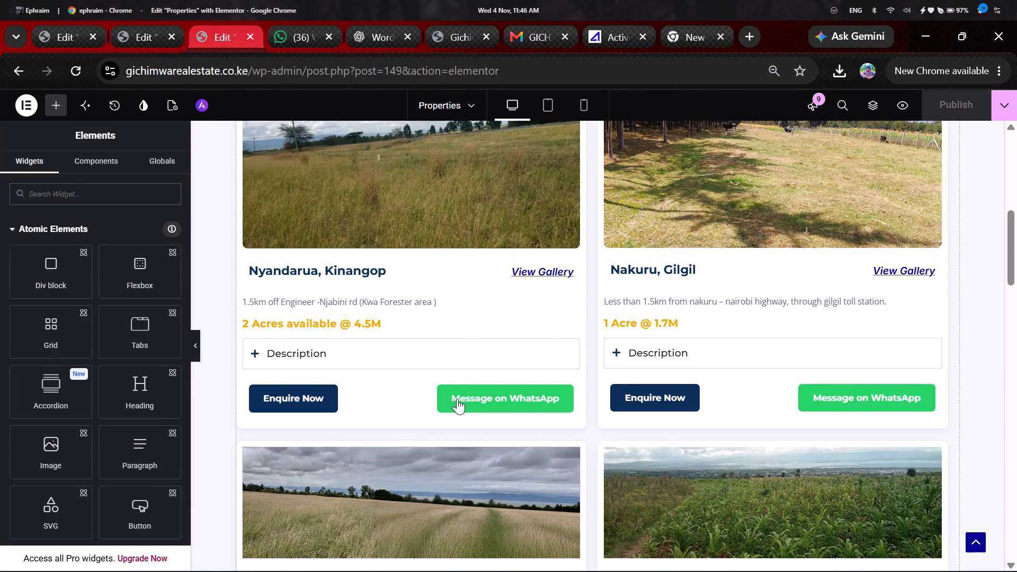
# Review the property listing cards and the Why Choose Gichimwa Real Estate section on the Properties page.
pyautogui.scroll(9, 447, 421)
pyautogui.scroll(-10, 447, 421)
pyautogui.scroll(3, 447, 421)
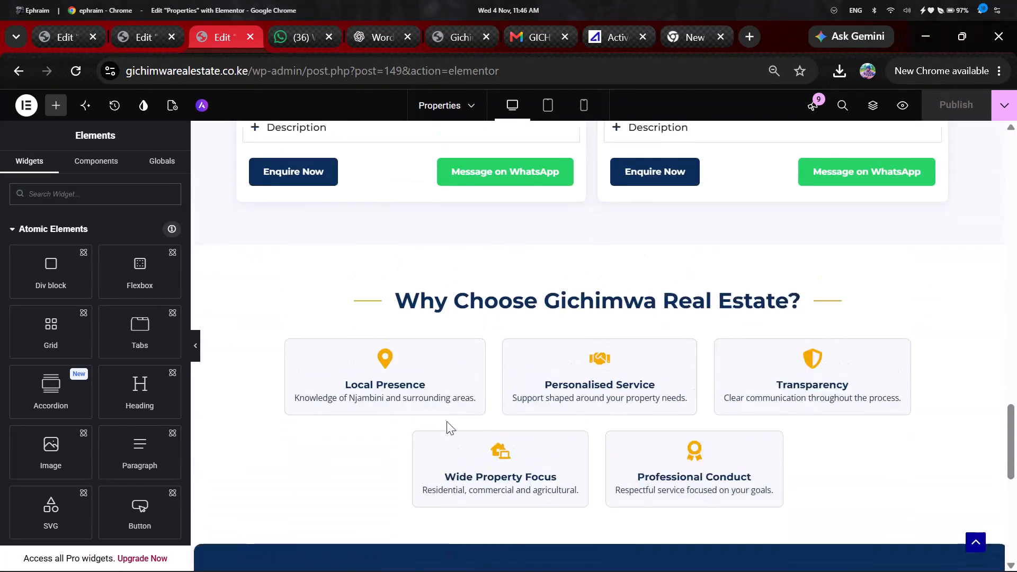
pyautogui.scroll(-1, 447, 421)
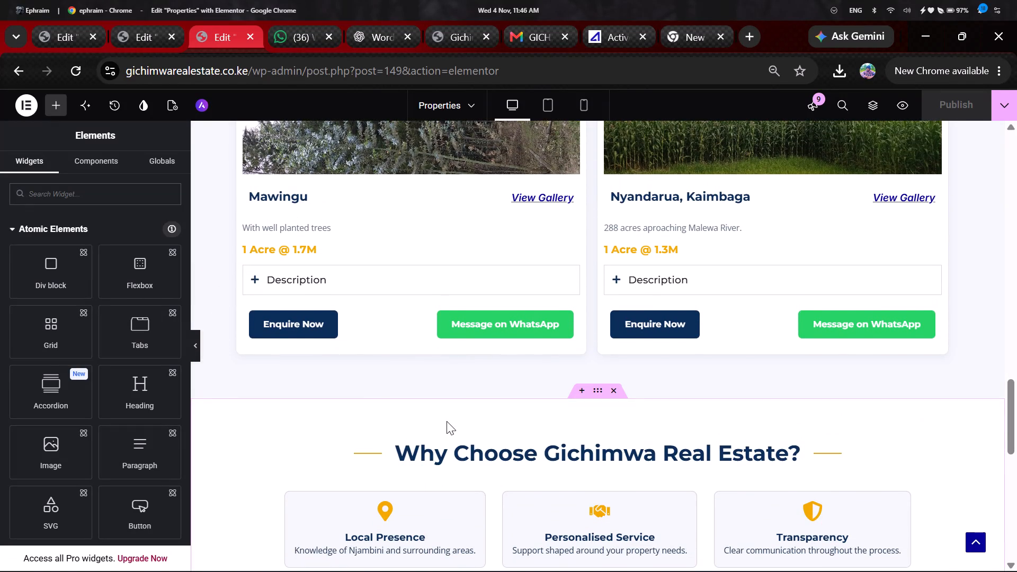
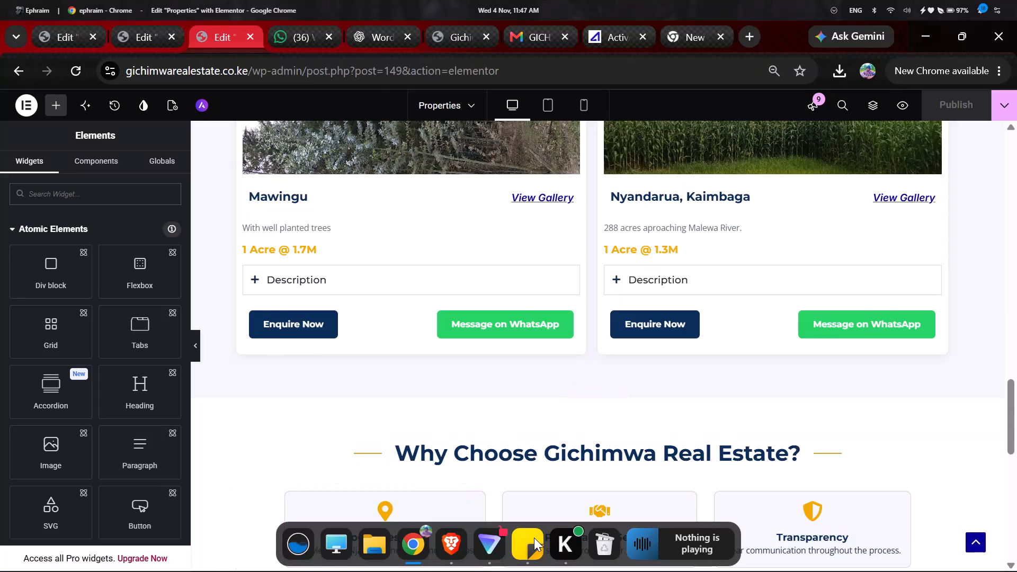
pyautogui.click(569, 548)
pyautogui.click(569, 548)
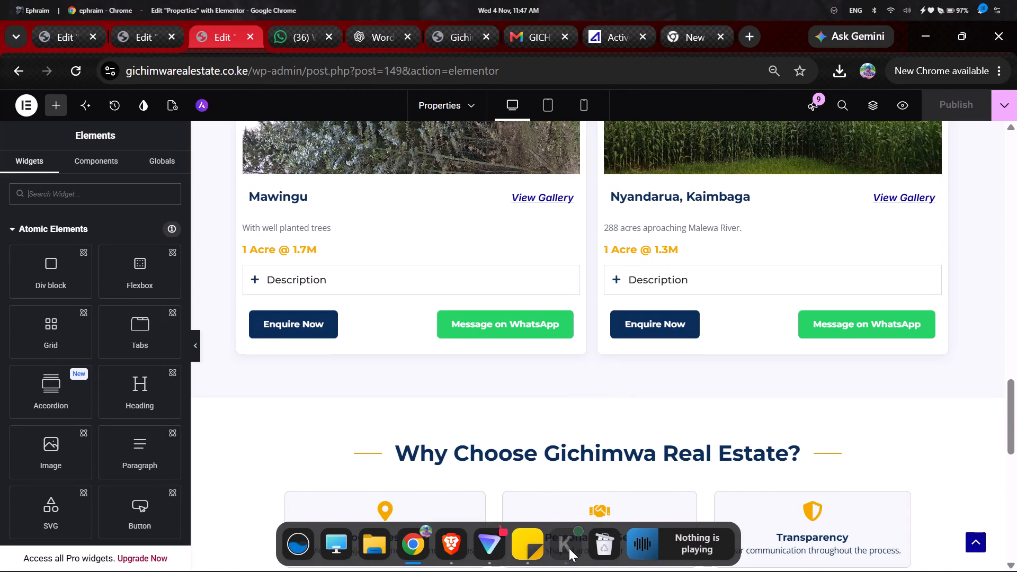
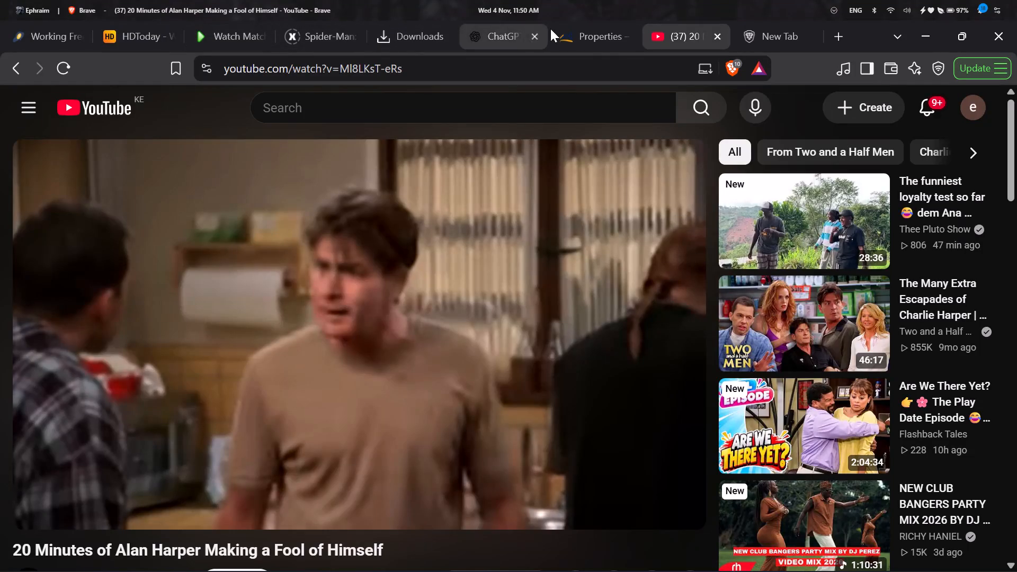
# Switch to the live Gichimwa Real Estate Properties page and review its layout, from the hero and featured property cards to the footer.
pyautogui.click(576, 31)
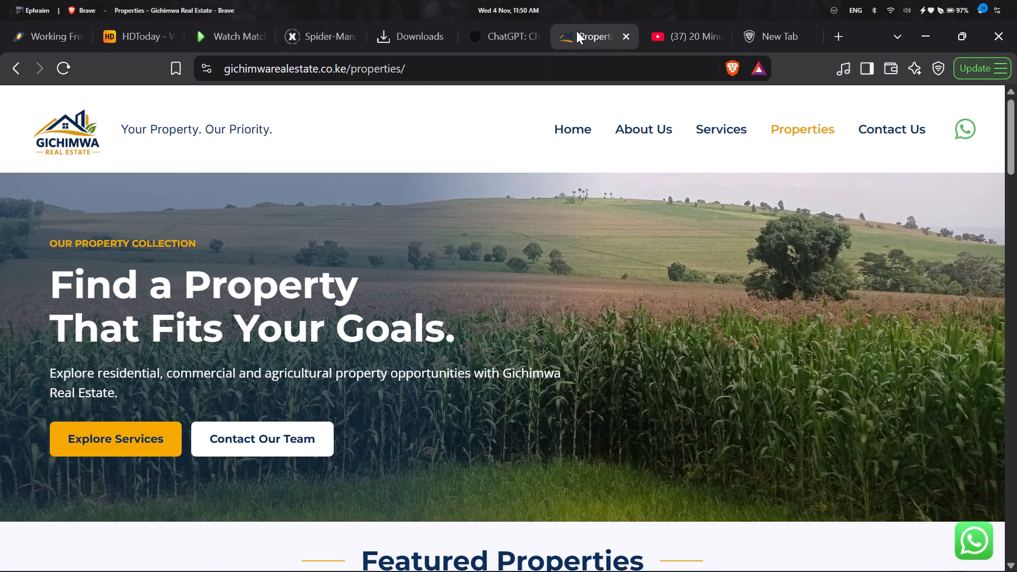
pyautogui.scroll(-2, 524, 339)
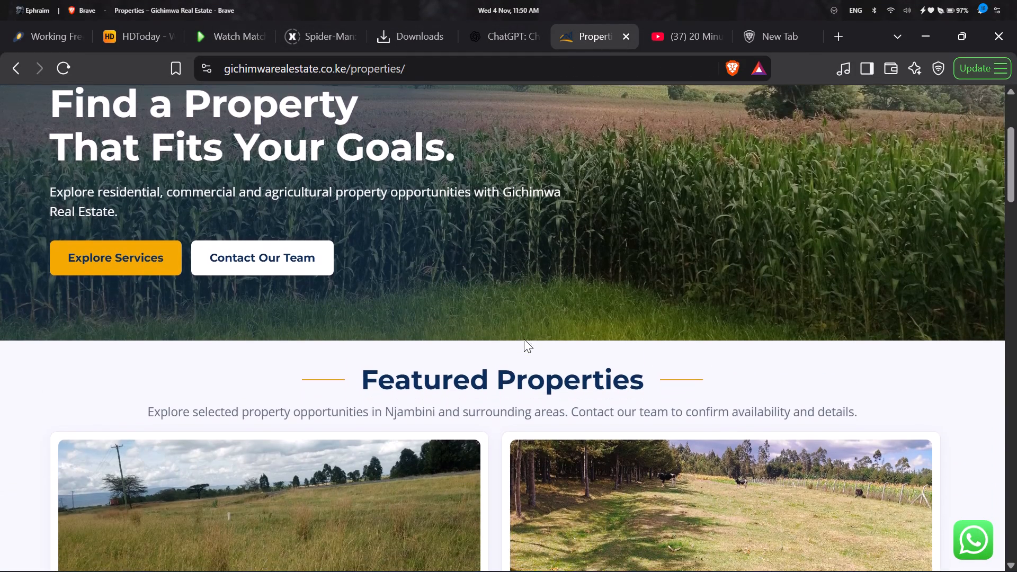
pyautogui.scroll(-3, 524, 339)
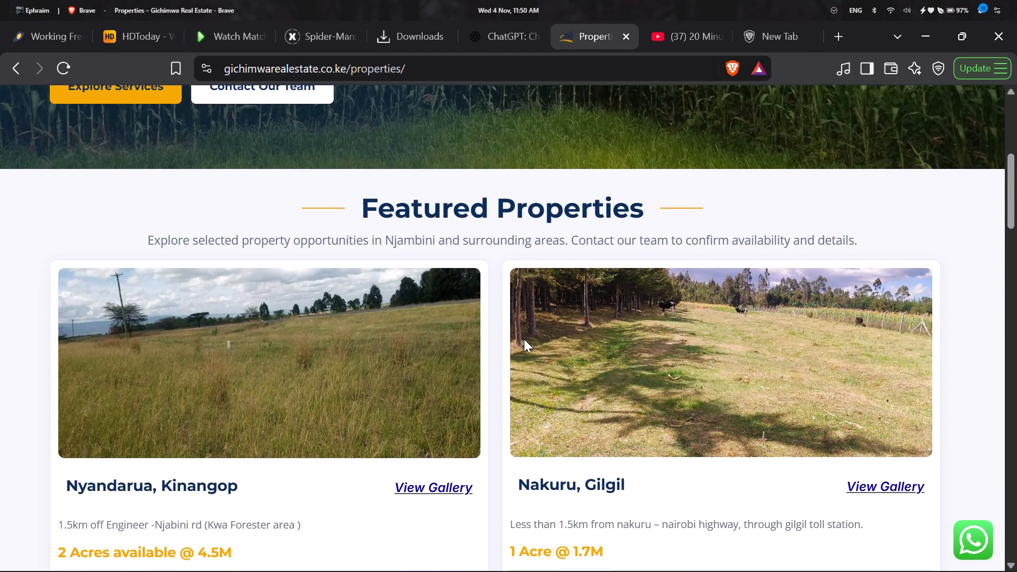
pyautogui.scroll(-1, 524, 339)
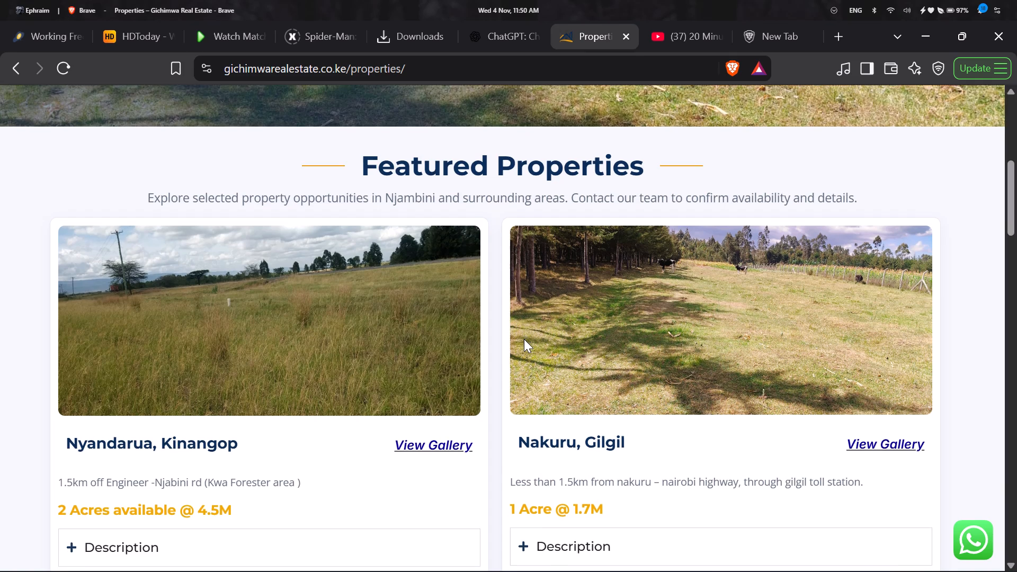
pyautogui.scroll(-1, 524, 339)
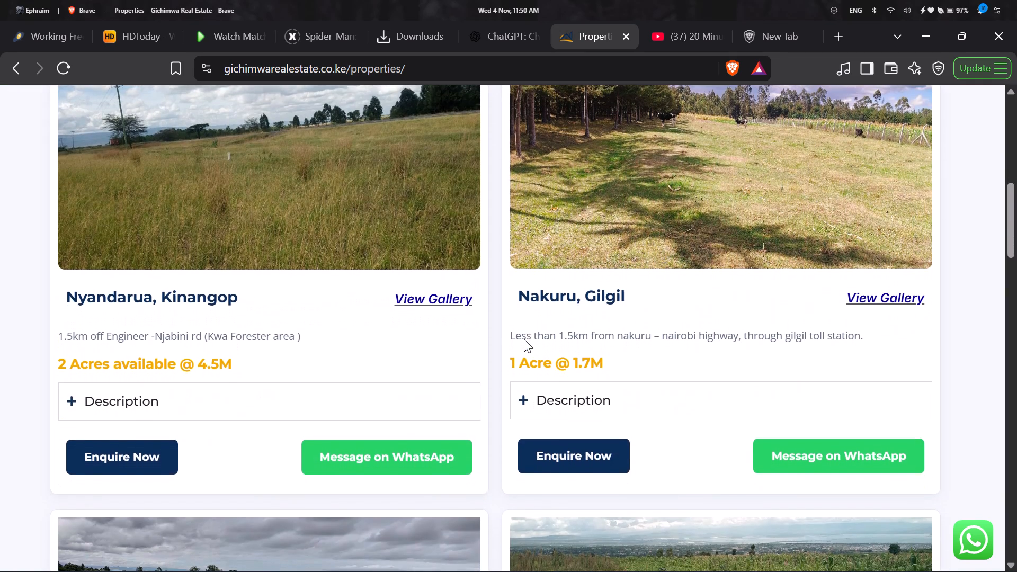
pyautogui.scroll(-1, 524, 339)
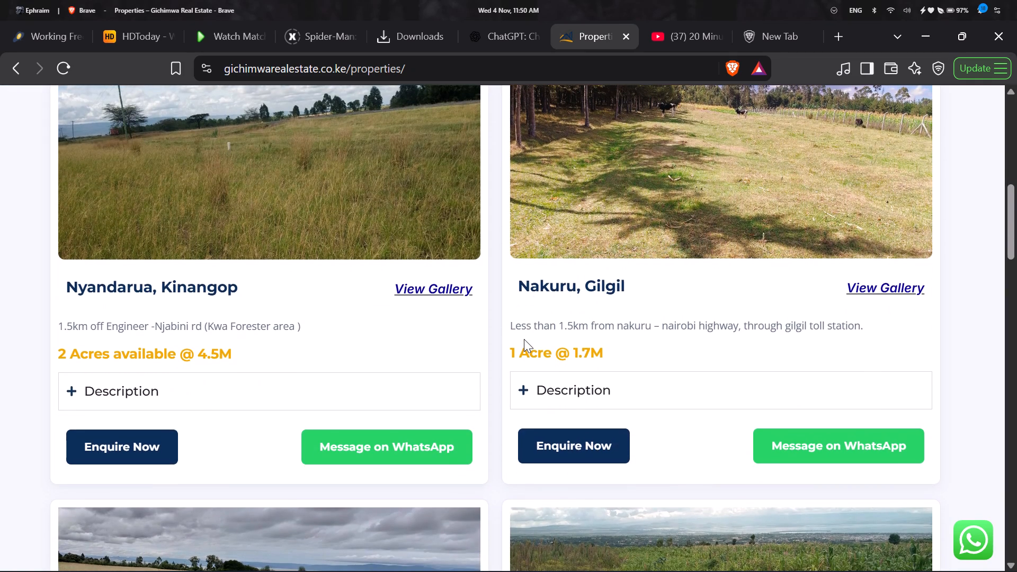
pyautogui.hscroll(3, 524, 339)
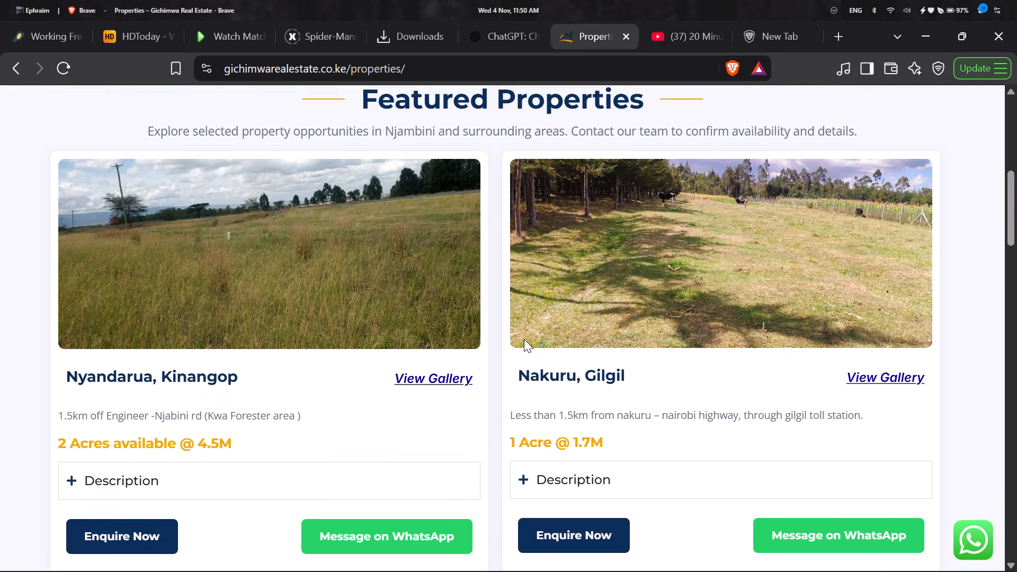
pyautogui.hscroll(4, 524, 339)
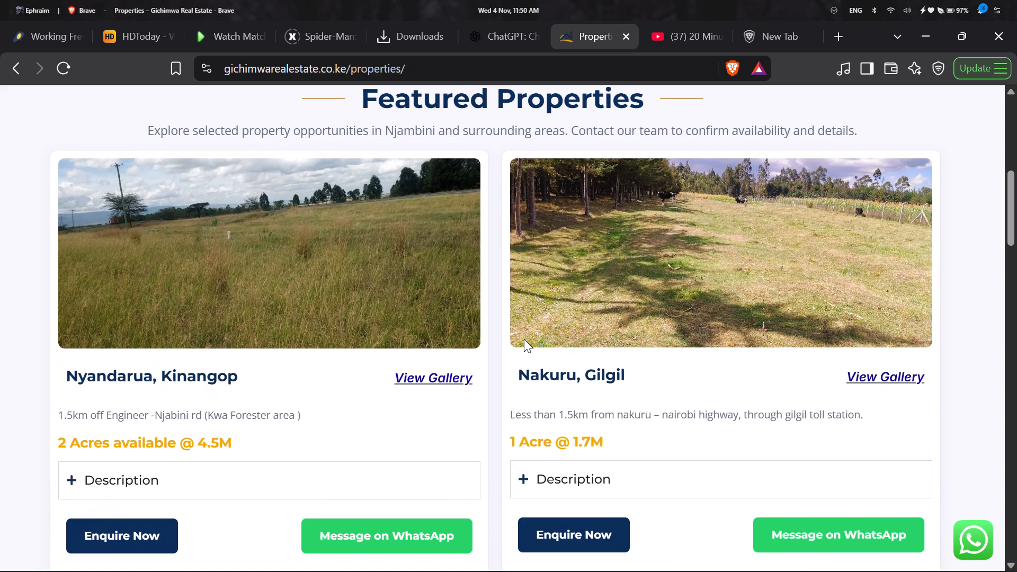
pyautogui.hscroll(1, 524, 339)
pyautogui.scroll(-2, 524, 339)
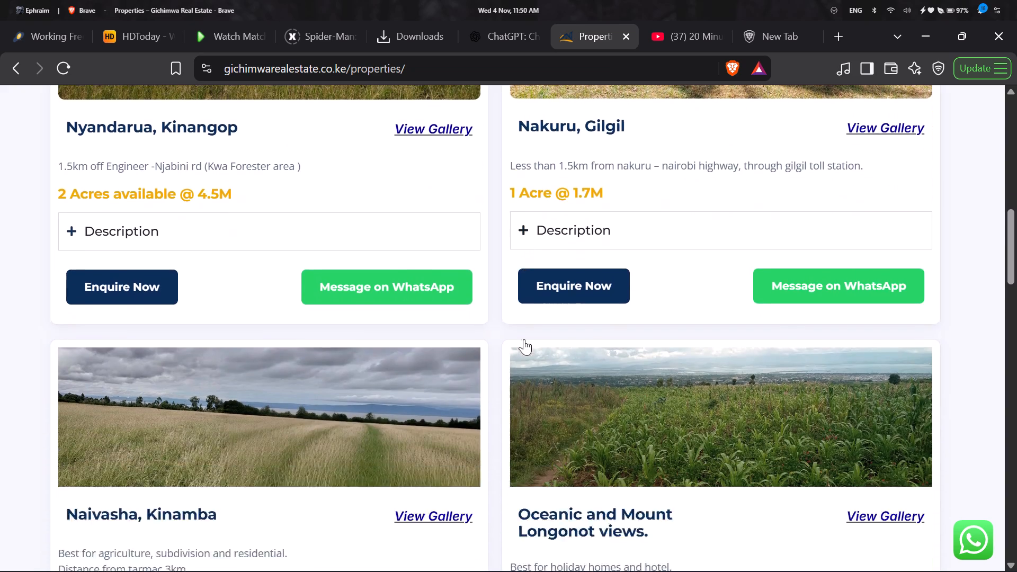
pyautogui.scroll(-3, 524, 339)
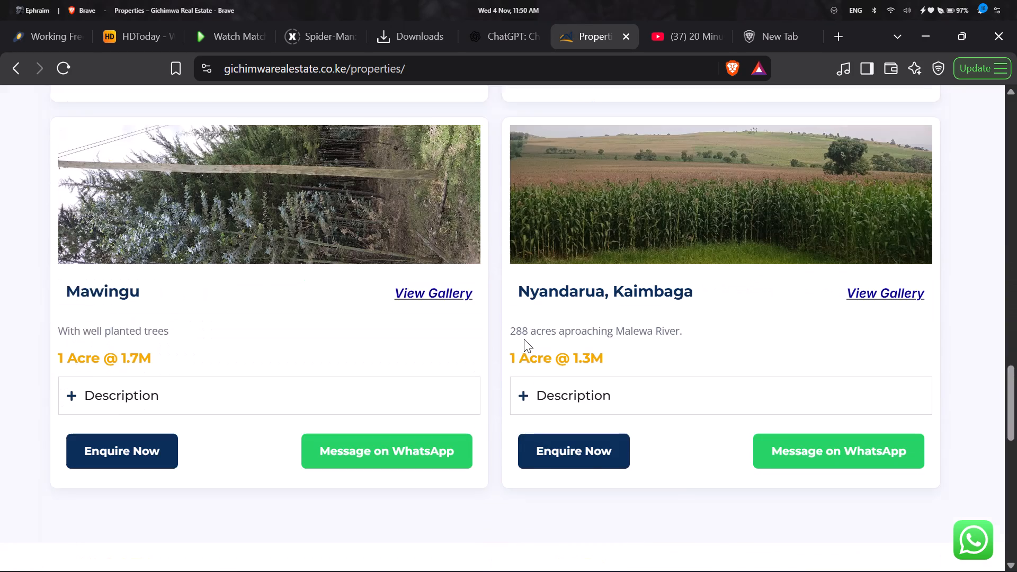
pyautogui.scroll(-3, 524, 339)
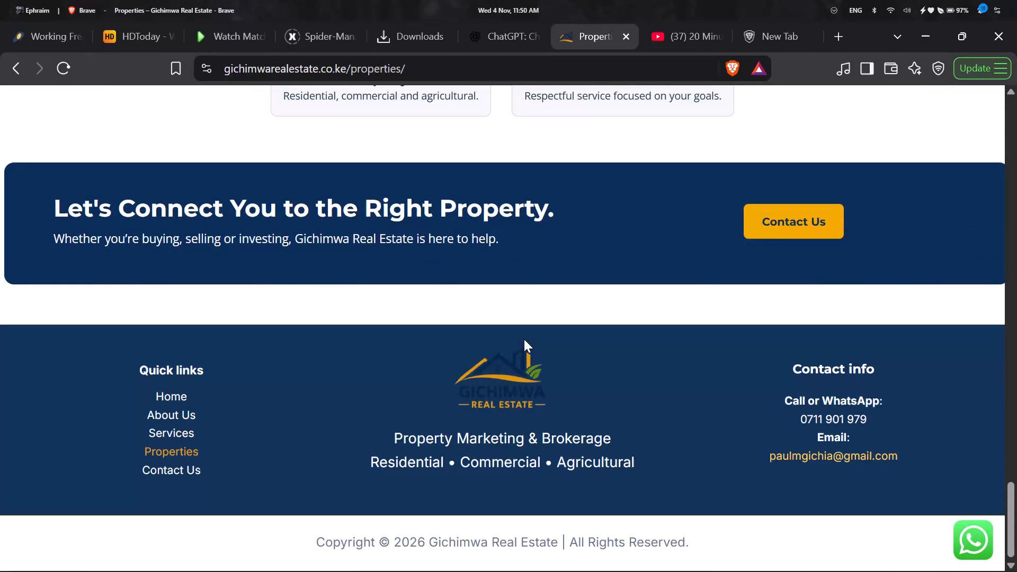
pyautogui.scroll(-1, 524, 339)
pyautogui.scroll(1, 524, 339)
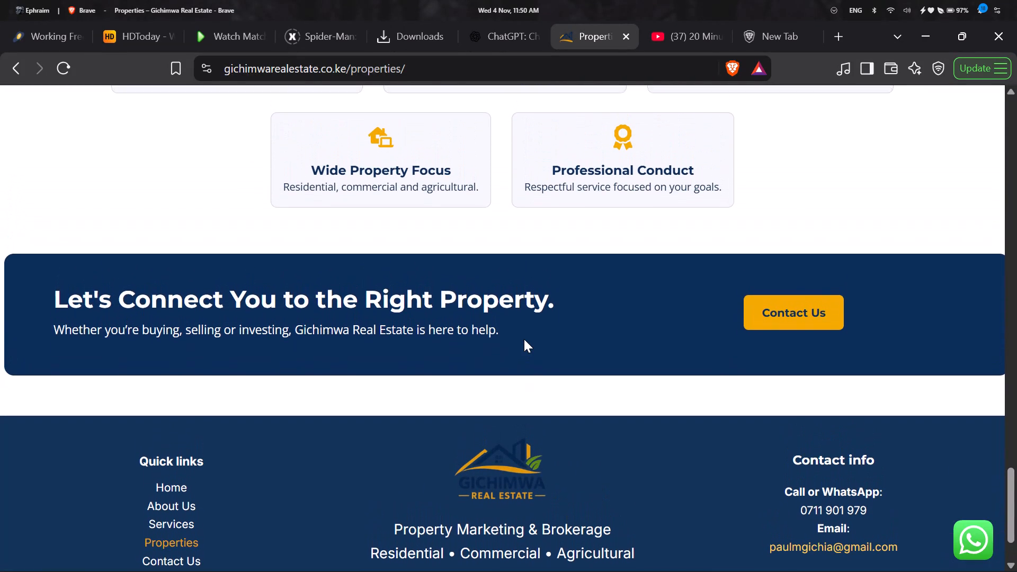
pyautogui.scroll(4, 524, 339)
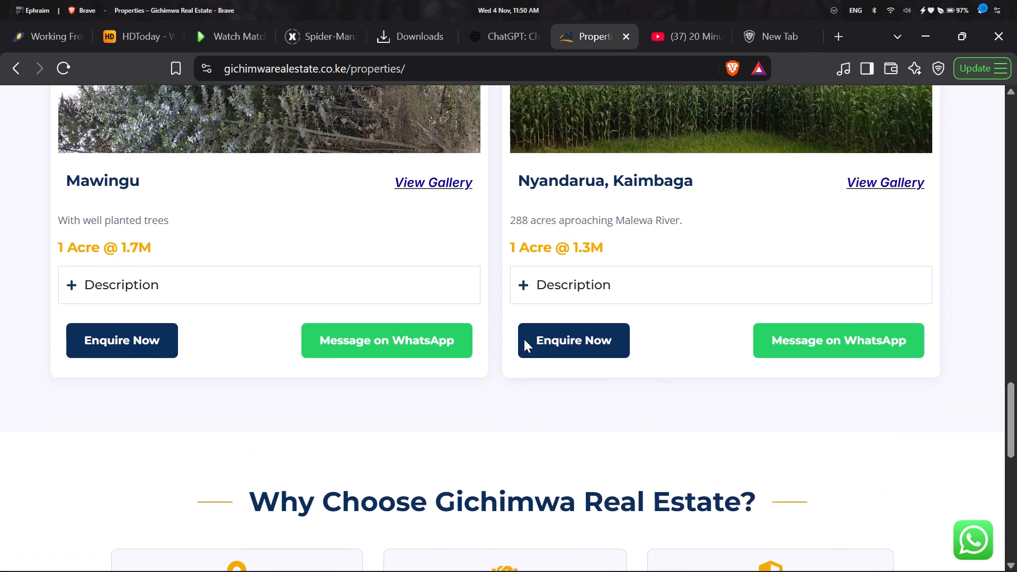
pyautogui.scroll(7, 524, 339)
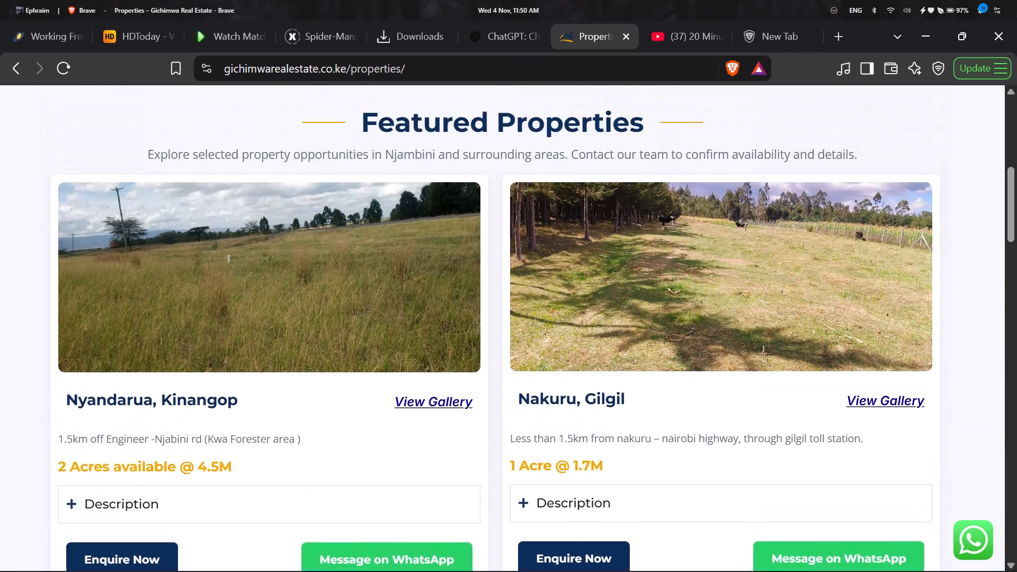
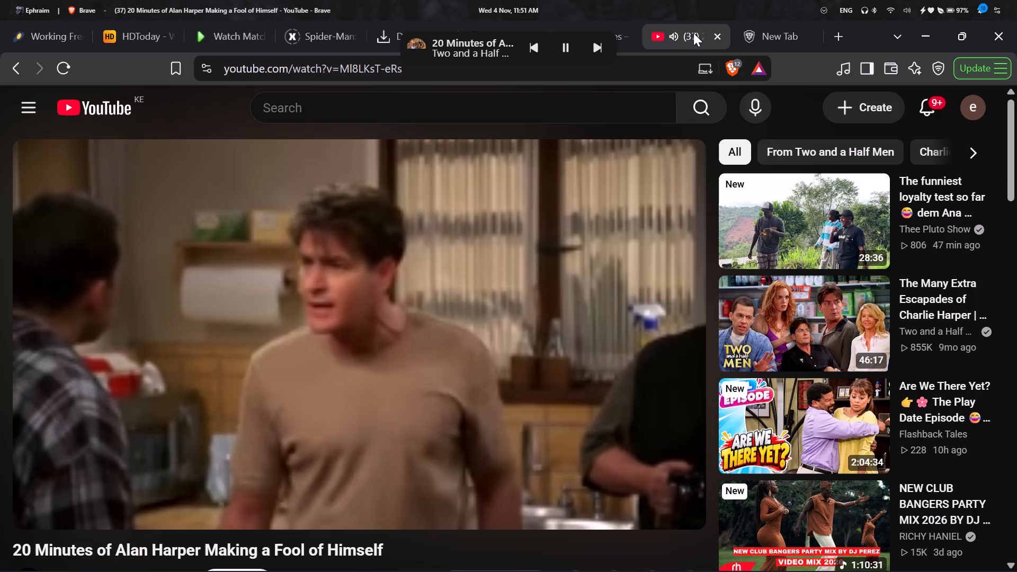
# Pause the YouTube video "20 Minutes of Alan Harper Making a Fool of Himself".
pyautogui.click(510, 303)
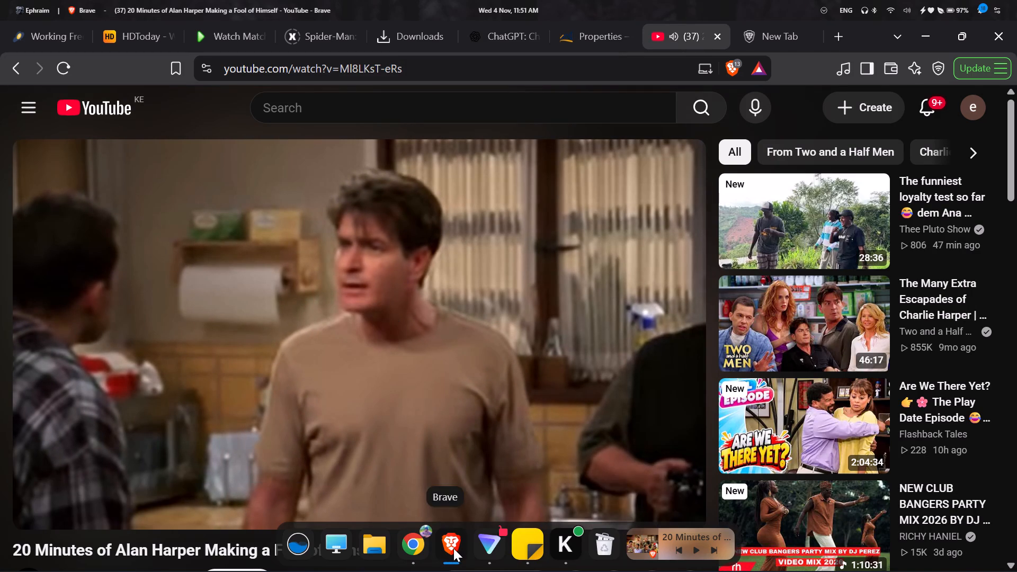
# Switch to the Elementor editor in Chrome and duplicate the Nyandarua, Kaimbaga property card twice at the end of the listings.
pyautogui.click(416, 547)
pyautogui.scroll(2, 542, 324)
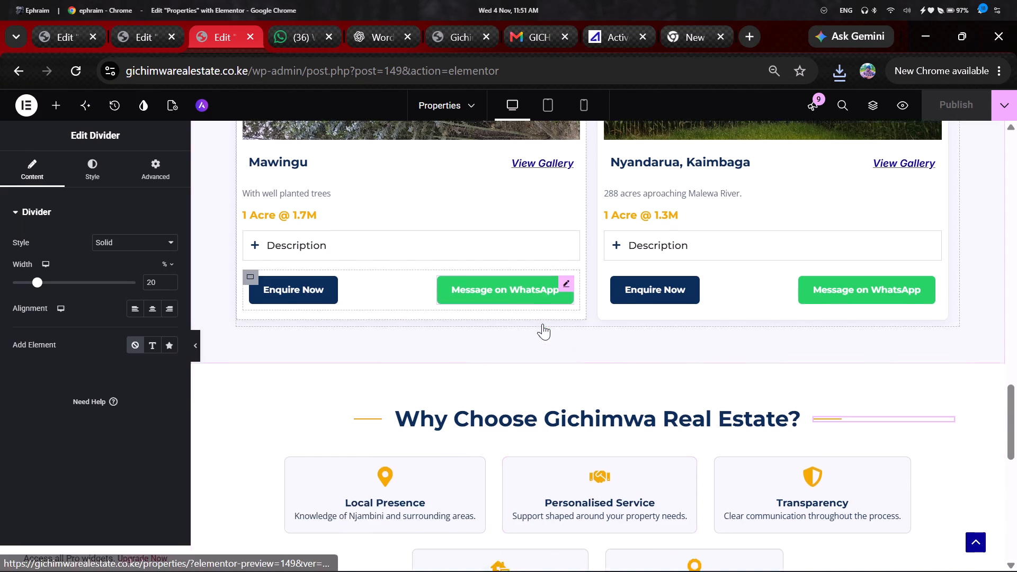
pyautogui.scroll(4, 542, 324)
pyautogui.scroll(-4, 542, 324)
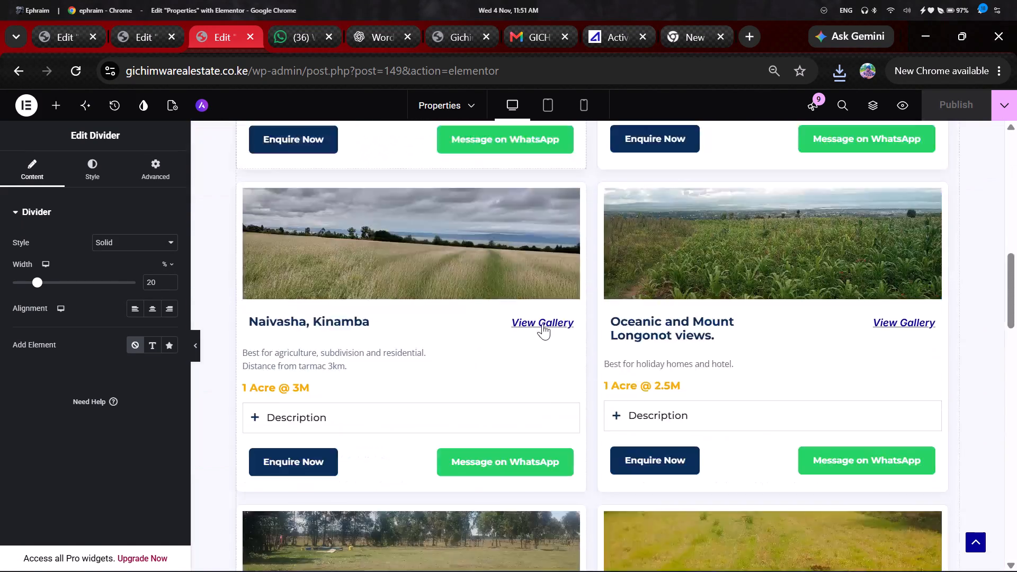
pyautogui.scroll(-3, 542, 324)
pyautogui.scroll(1, 542, 324)
pyautogui.scroll(-1, 542, 324)
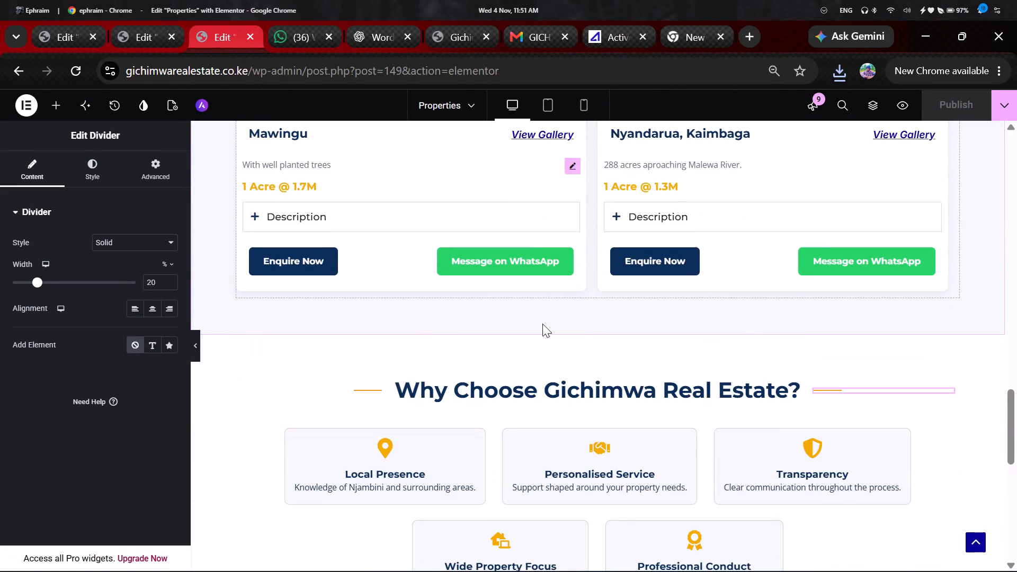
pyautogui.scroll(4, 542, 324)
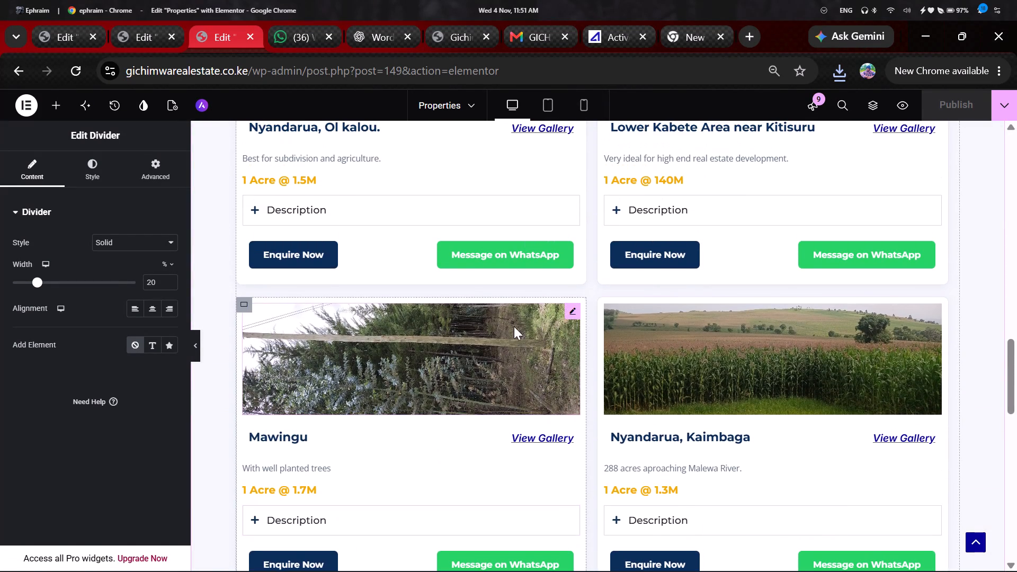
pyautogui.click(241, 305)
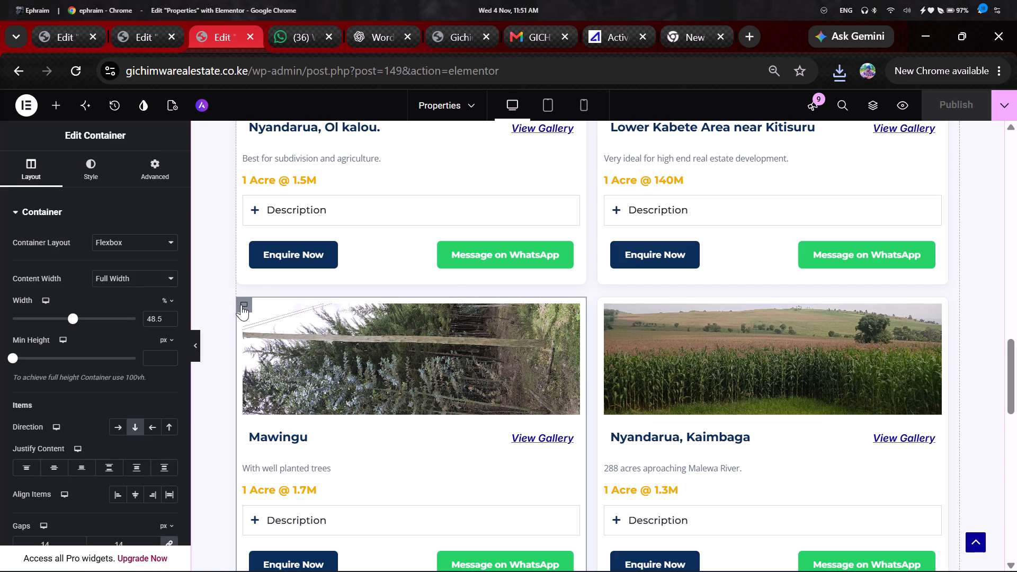
pyautogui.click(609, 302)
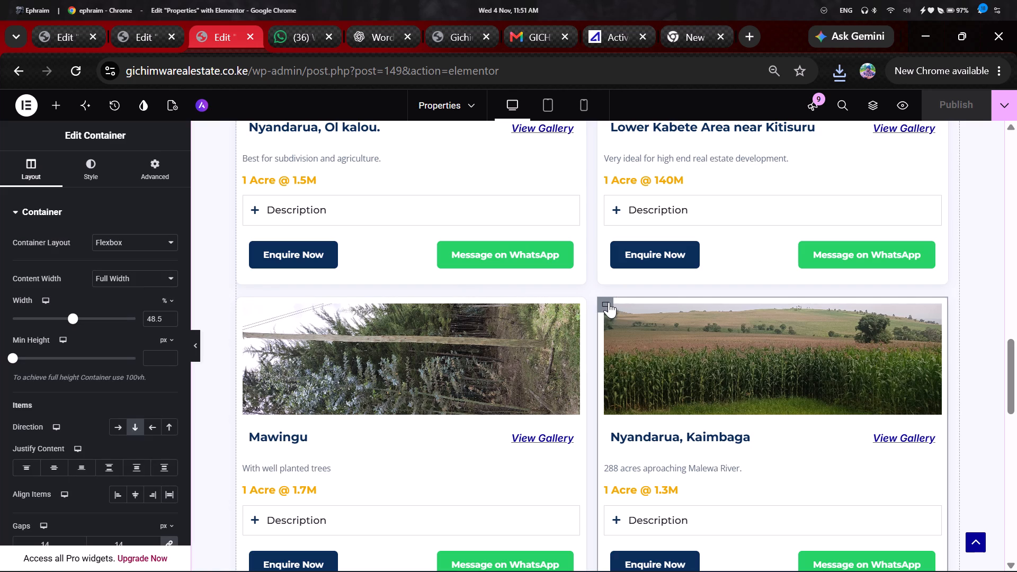
pyautogui.hotkey('ctrl', 'd')
pyautogui.hotkey('ctrl', 'd')
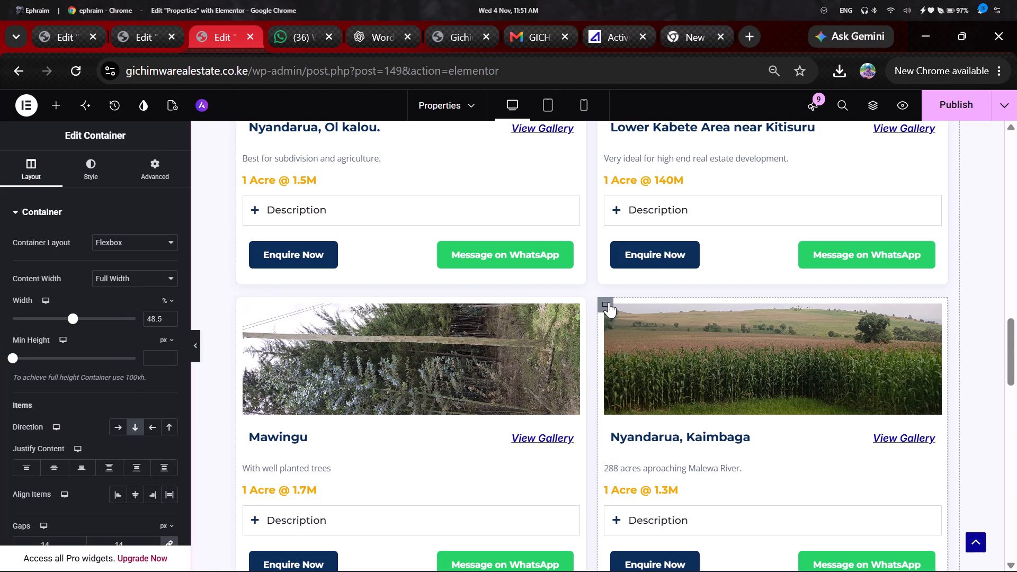
pyautogui.scroll(-4, 654, 251)
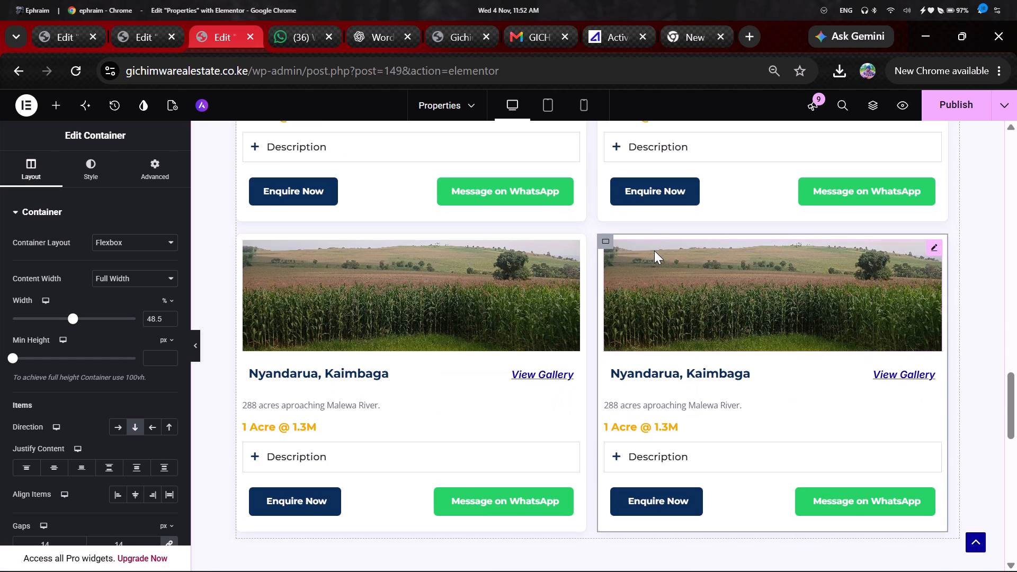
pyautogui.hscroll(1, 654, 251)
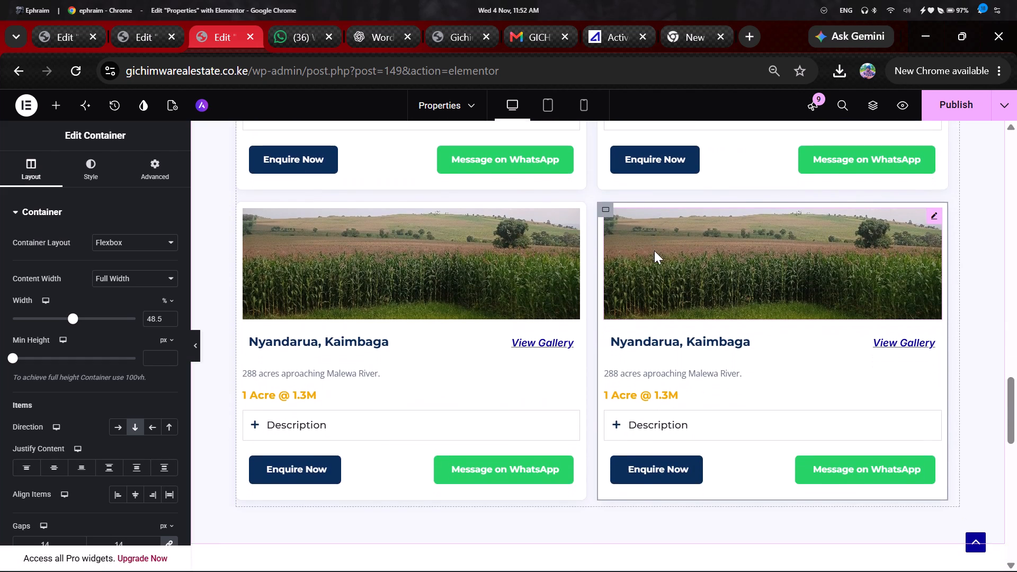
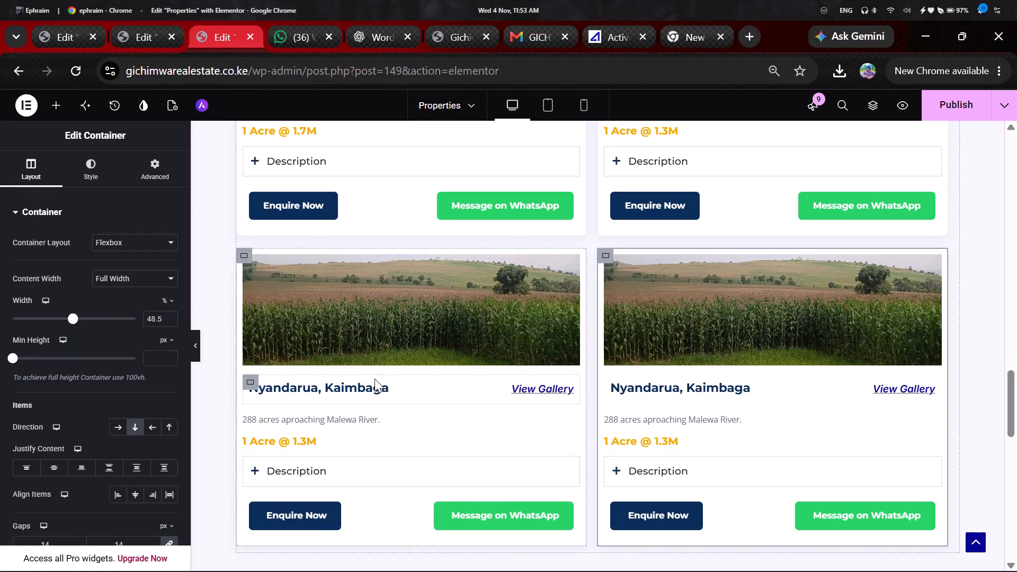
# Open the title of the first Nyandarua, Kaimbaga card in the last row for editing and bring up the building details in Sticky Notes.
pyautogui.click(376, 384)
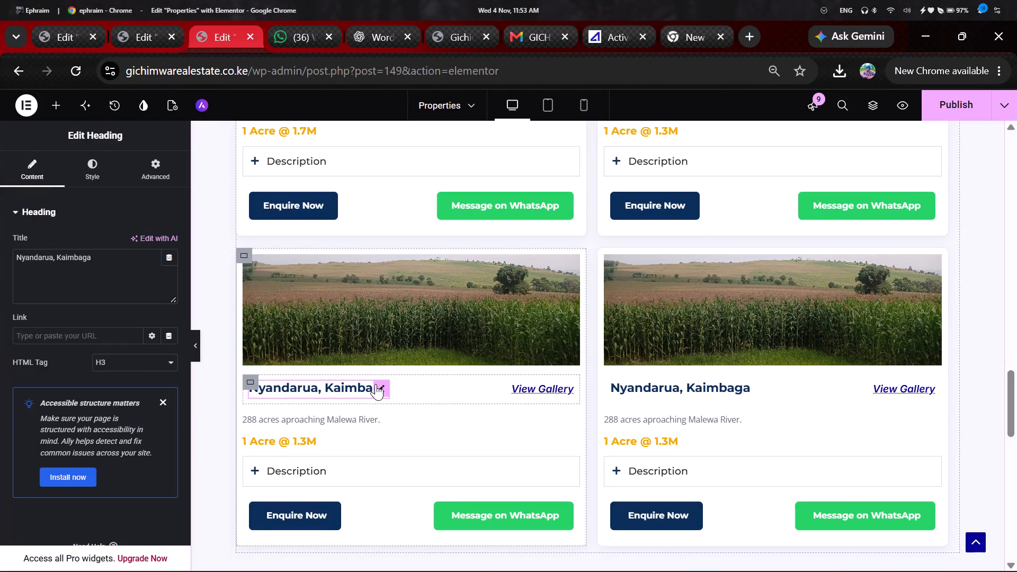
pyautogui.click(120, 267)
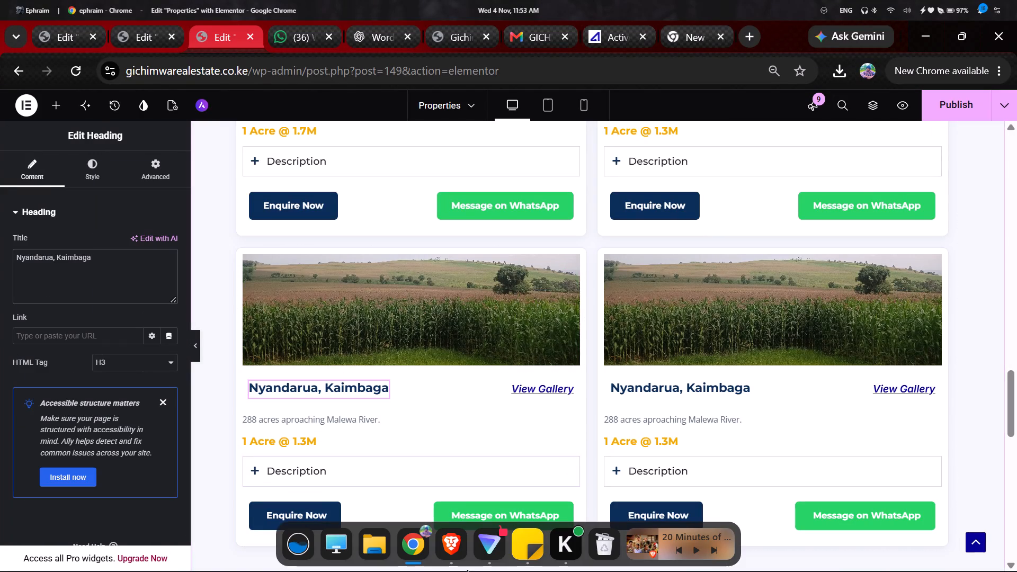
pyautogui.click(523, 544)
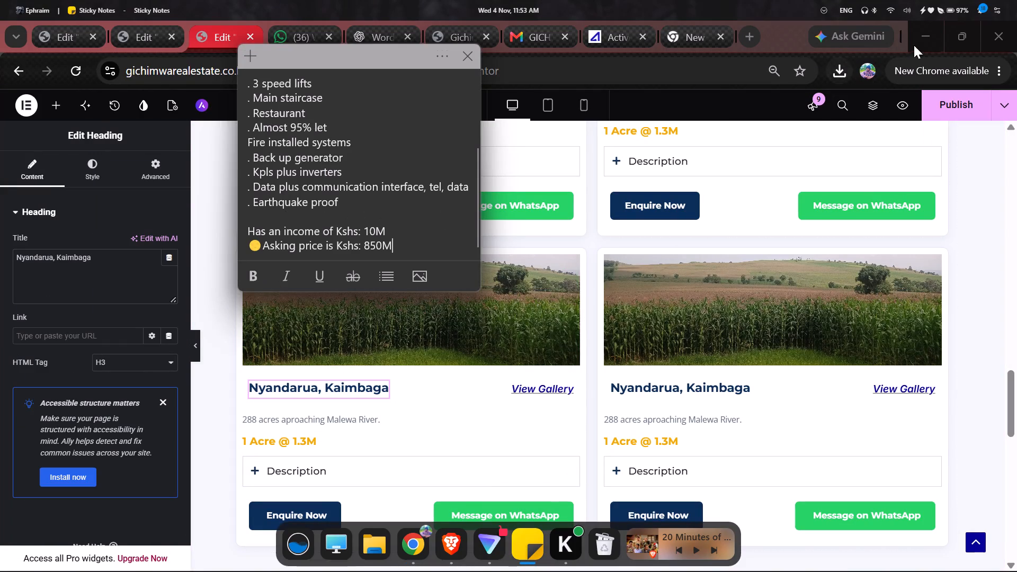
# Arrange the Elementor browser window and the commercial building sticky note side by side, giving the browser most of the width.
pyautogui.hscroll(-1, 942, 40)
pyautogui.click(868, 61)
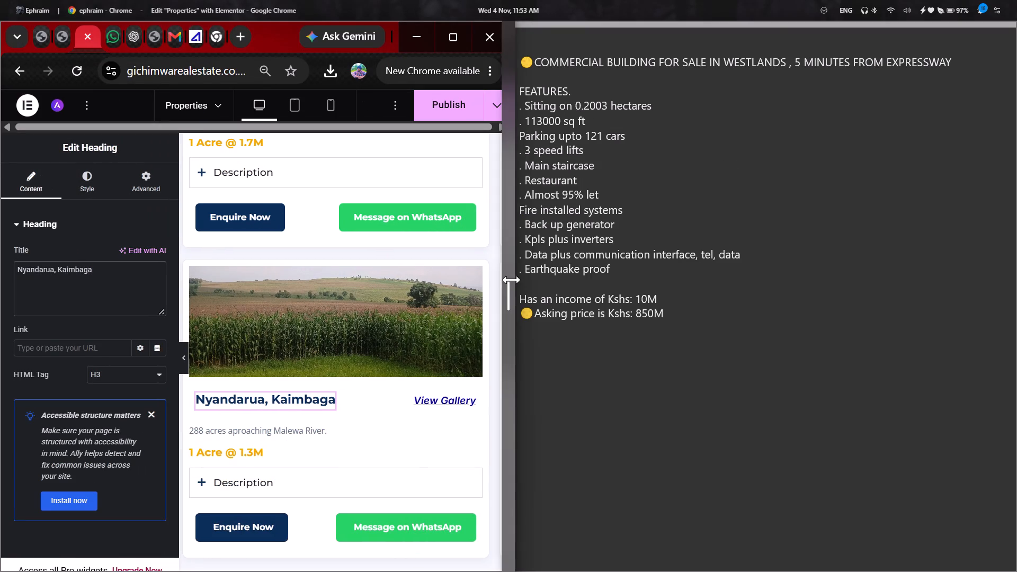
pyautogui.moveTo(512, 280); pyautogui.dragTo(804, 263)
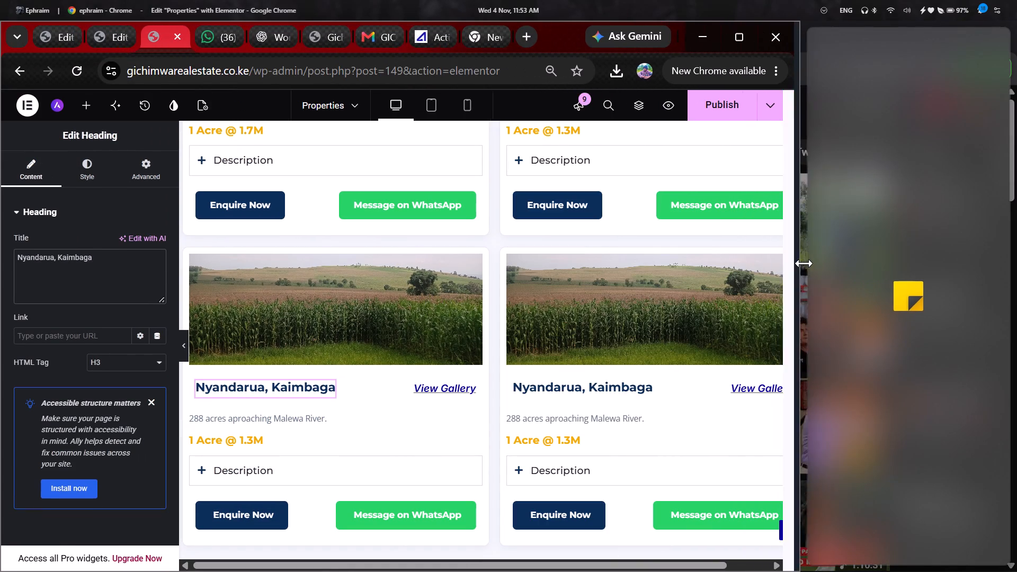
pyautogui.moveTo(804, 263); pyautogui.dragTo(884, 254)
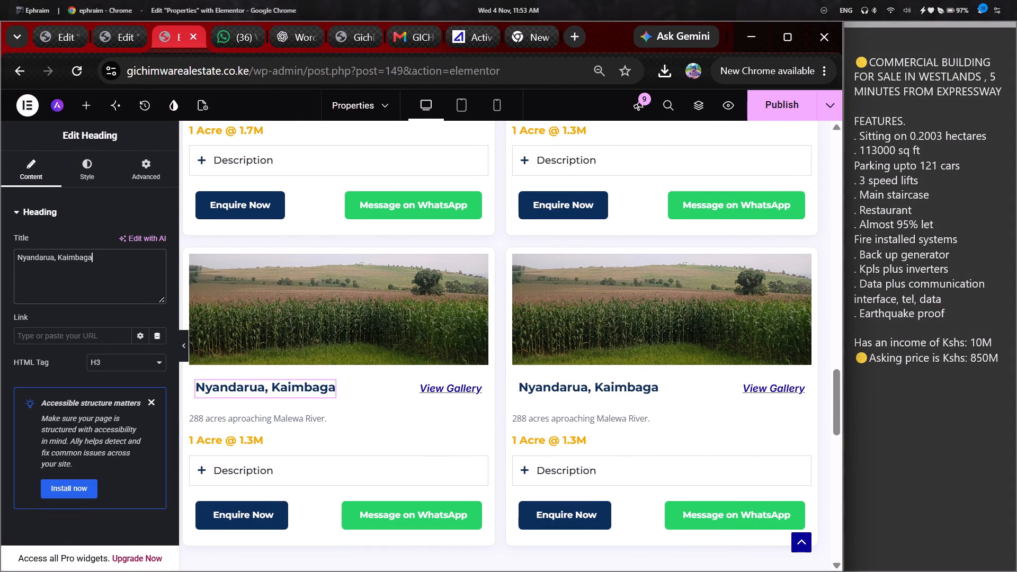
# Replace the selected Nyandarua, Kaimbaga heading with "COMMERCIAL BUILDING FOR SALE IN WESTLANDS" copied from the sticky note.
pyautogui.moveTo(981, 74); pyautogui.dragTo(866, 58)
pyautogui.hscroll(-1, 973, 73)
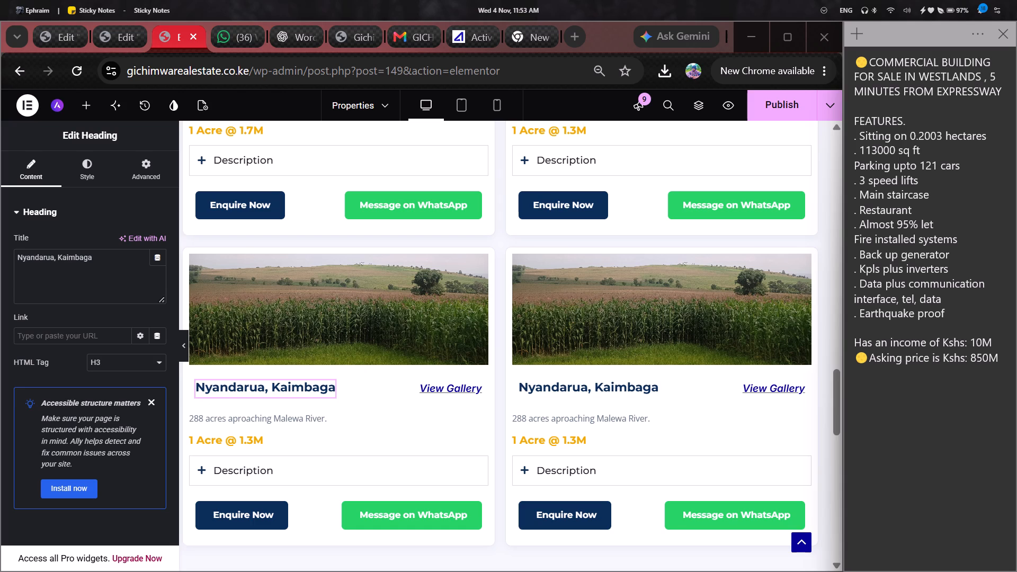
pyautogui.moveTo(869, 60); pyautogui.dragTo(982, 71)
pyautogui.hscroll(1, 880, 60)
pyautogui.hscroll(1, 982, 71)
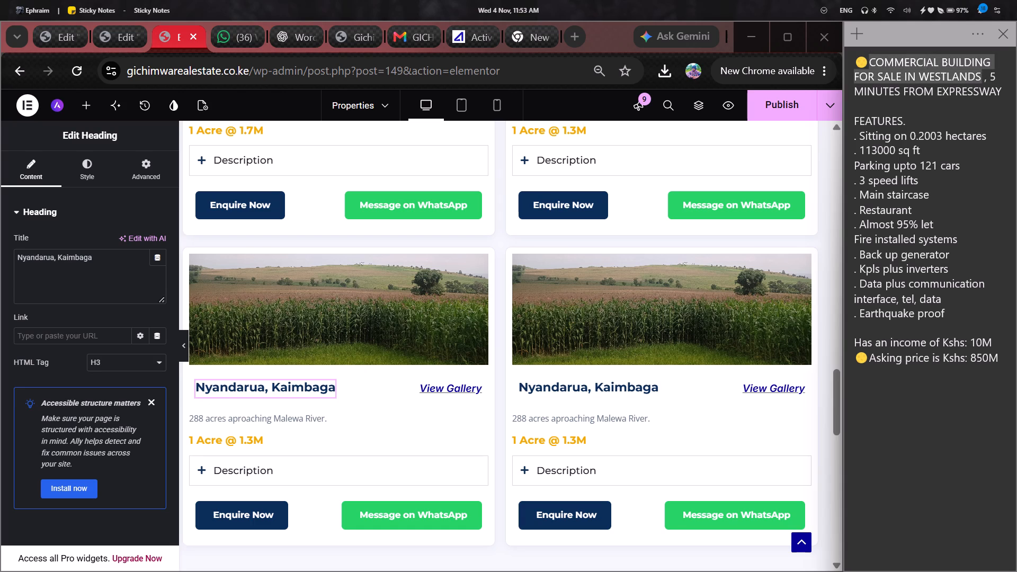
pyautogui.hotkey('ctrl', 'c')
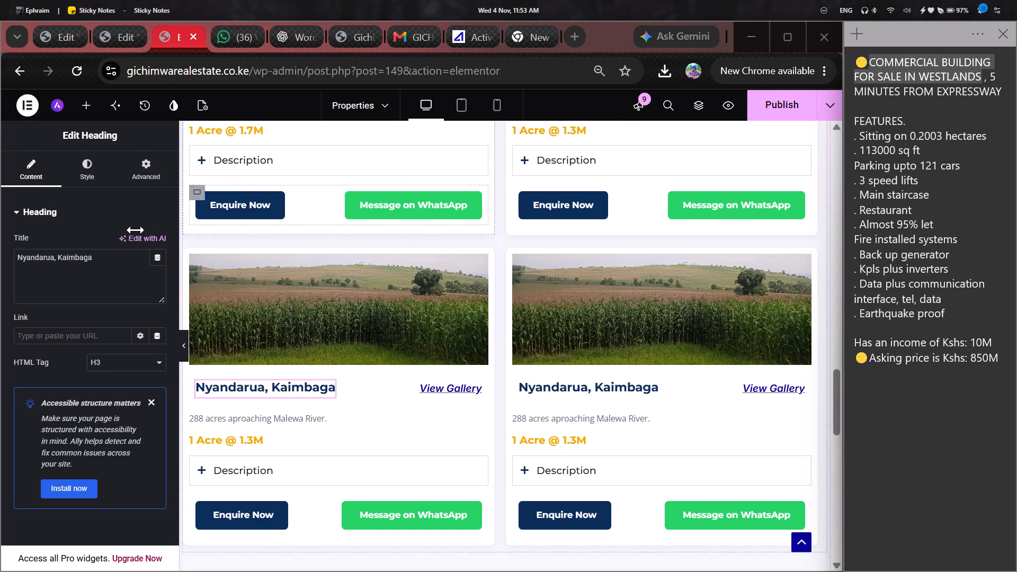
pyautogui.tripleClick(123, 267)
pyautogui.hotkey('ctrl', 'v')
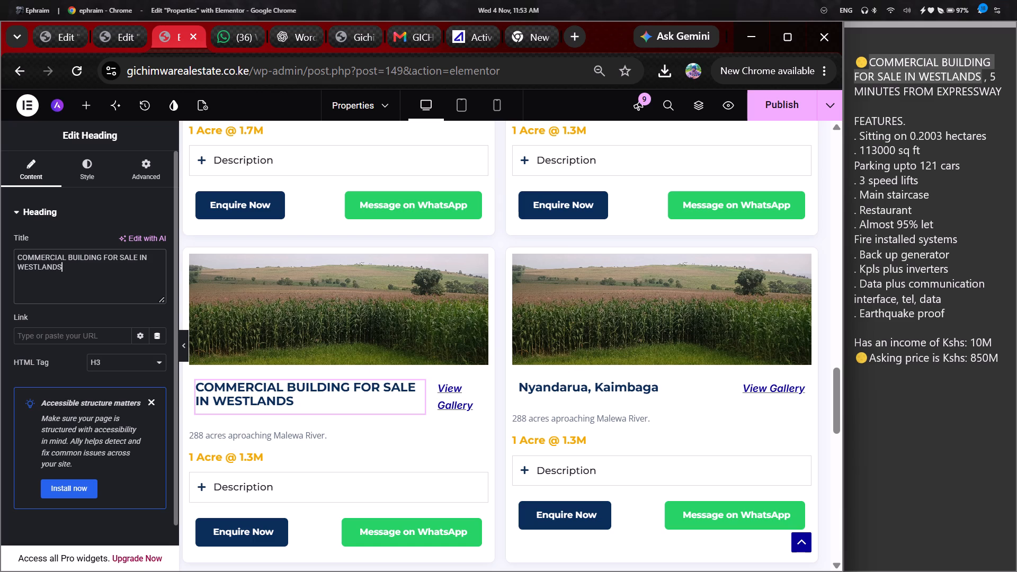
# Trim the commercial building card's heading to just "WESTLANDS".
pyautogui.click(215, 401)
pyautogui.moveTo(149, 254); pyautogui.dragTo(148, 254)
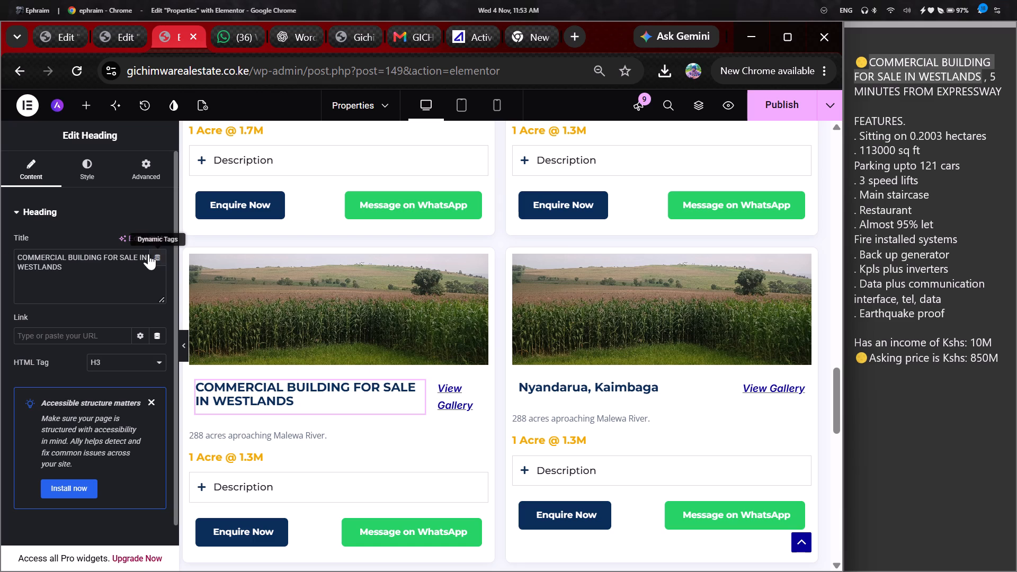
pyautogui.moveTo(148, 254); pyautogui.dragTo(42, 267)
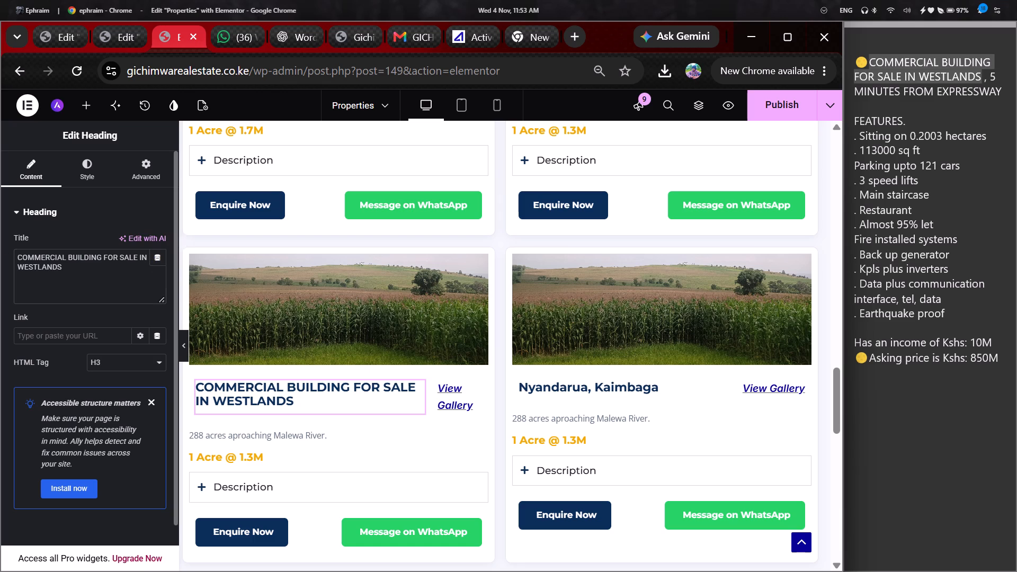
pyautogui.moveTo(17, 254); pyautogui.dragTo(155, 255)
pyautogui.press('BackSpace')
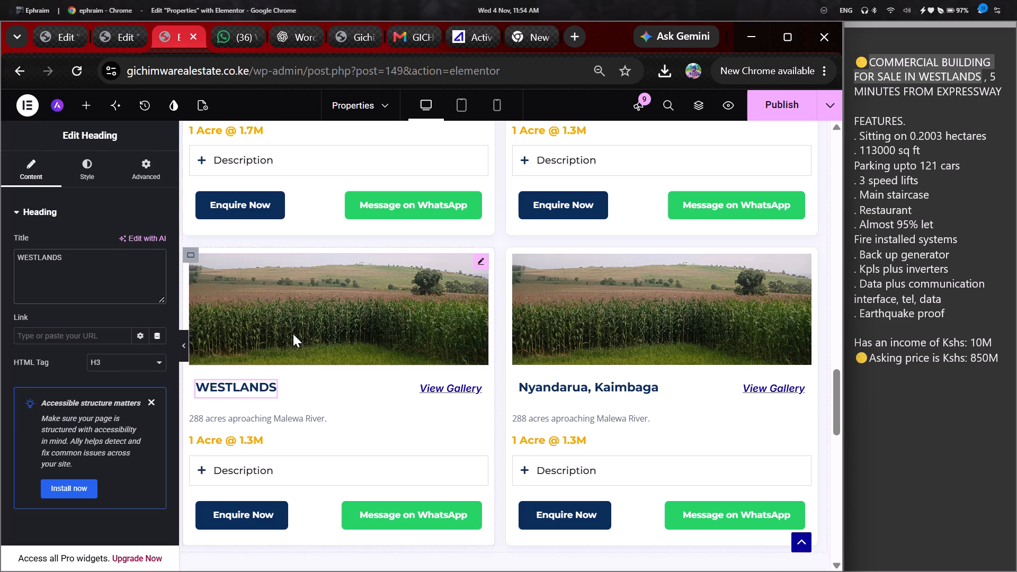
# Insert "Nairobi, " in front of WESTLANDS in the card heading.
pyautogui.hscroll(2, 371, 299)
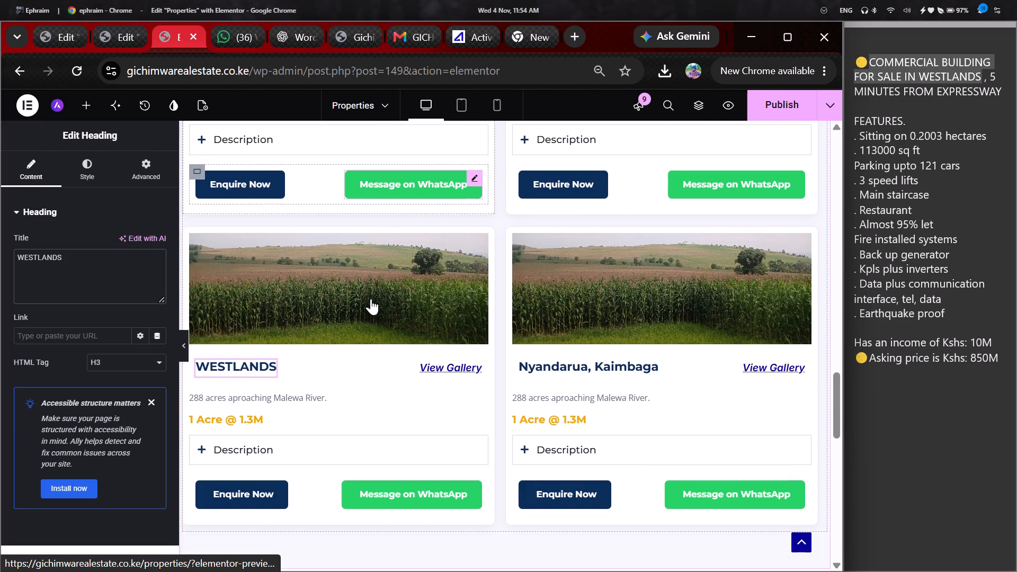
pyautogui.hscroll(1, 371, 299)
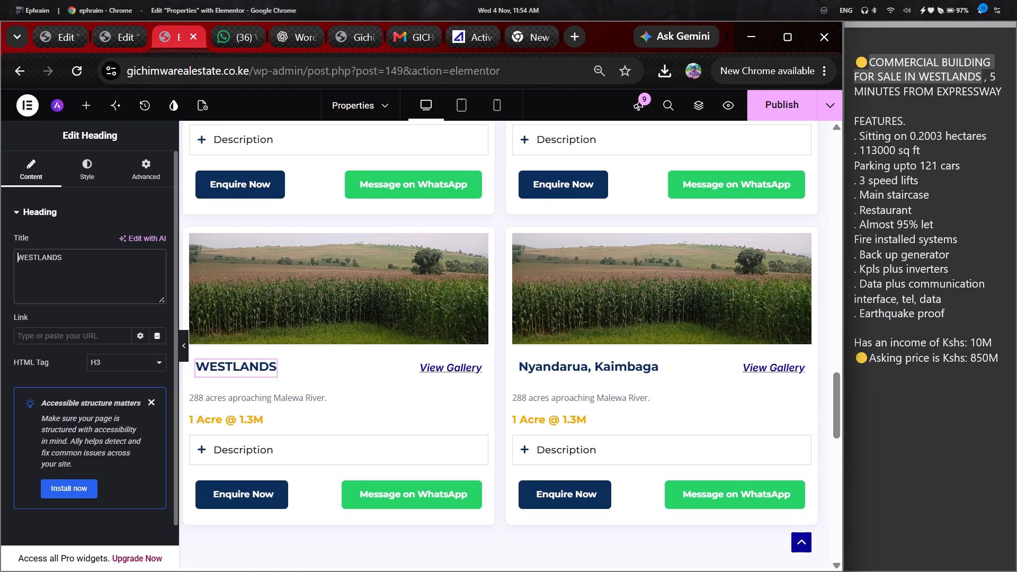
pyautogui.press('n')
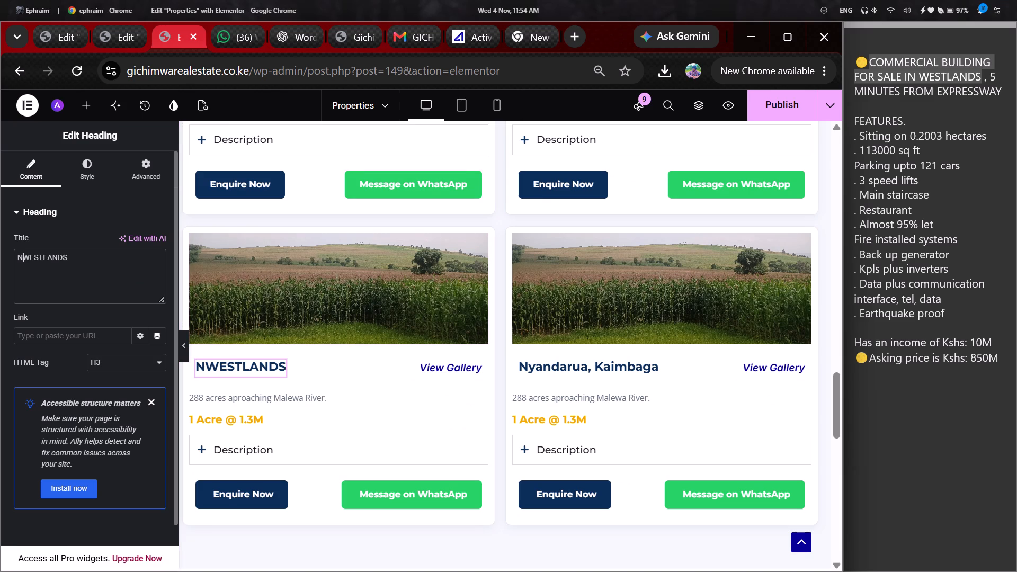
pyautogui.press('a')
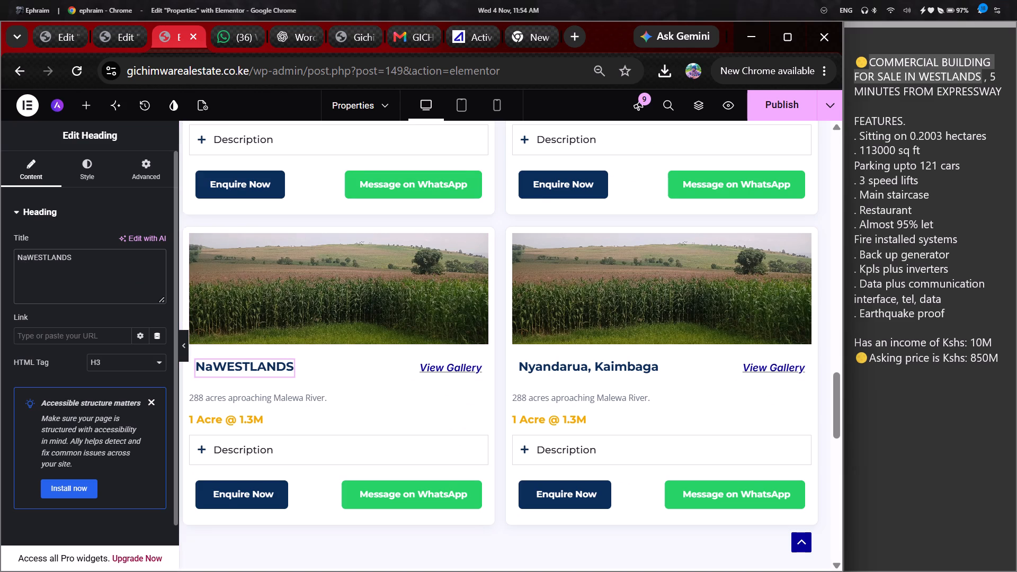
pyautogui.write('iro')
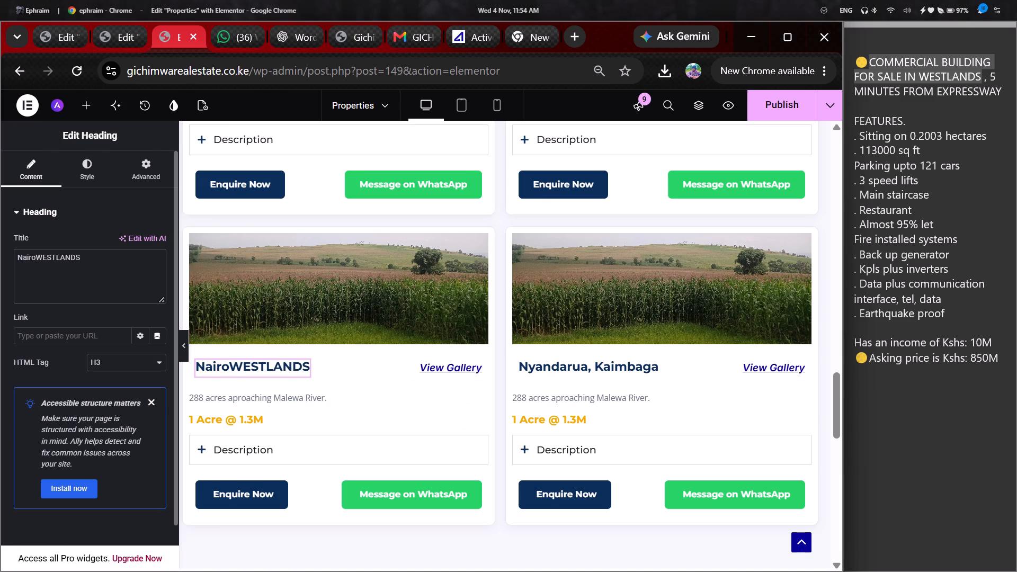
pyautogui.write('bi')
pyautogui.press('space')
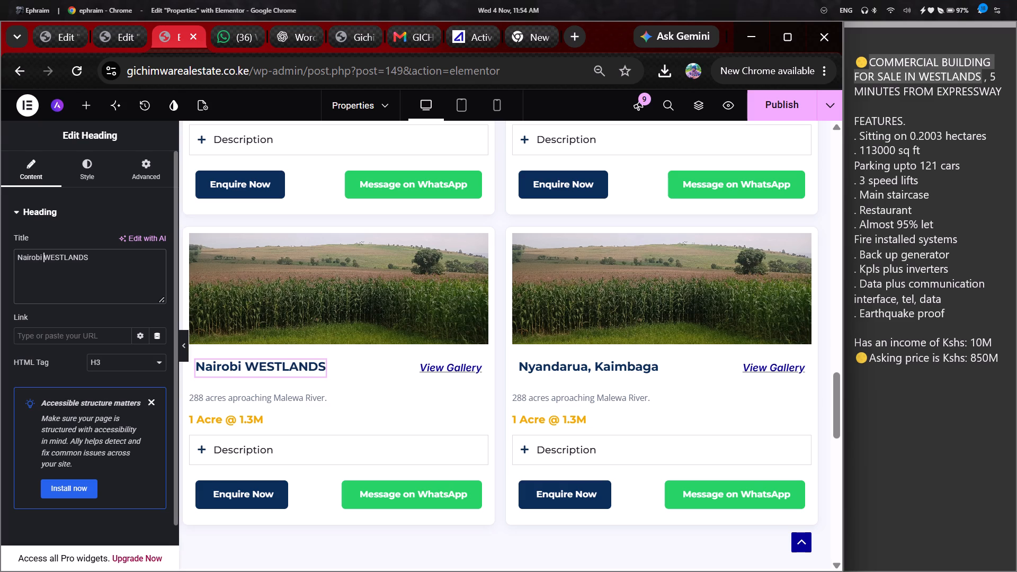
pyautogui.press('BackSpace')
pyautogui.write(',')
pyautogui.press('space')
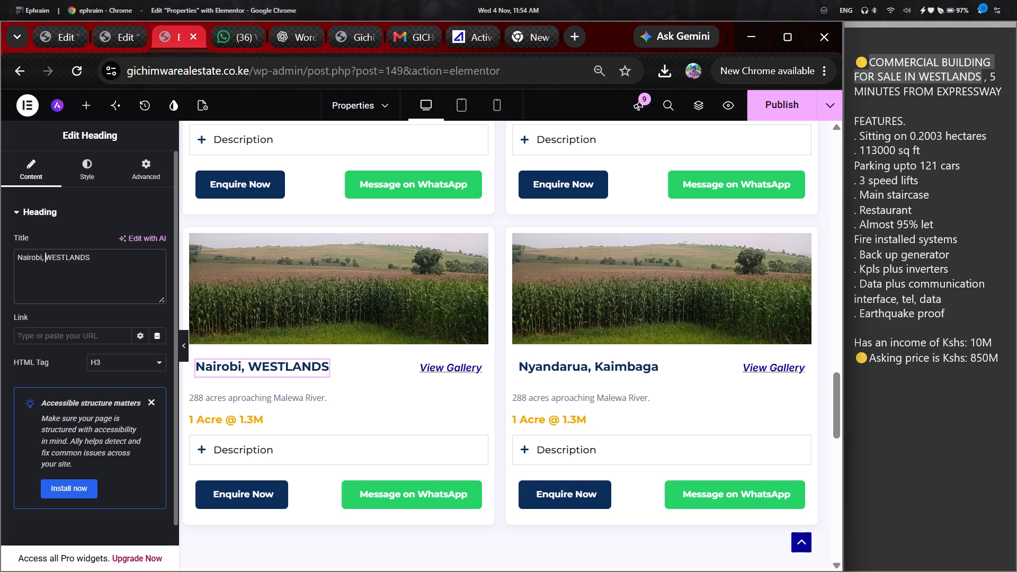
# Rewrite WESTLANDS in title case so the card heading reads "Nairobi, Westlands".
pyautogui.click(105, 257)
pyautogui.press('BackSpace')
pyautogui.press('BackSpace')
pyautogui.press('BackSpace')
pyautogui.press('BackSpace')
pyautogui.press('BackSpace')
pyautogui.press('BackSpace')
pyautogui.press('BackSpace')
pyautogui.press('BackSpace')
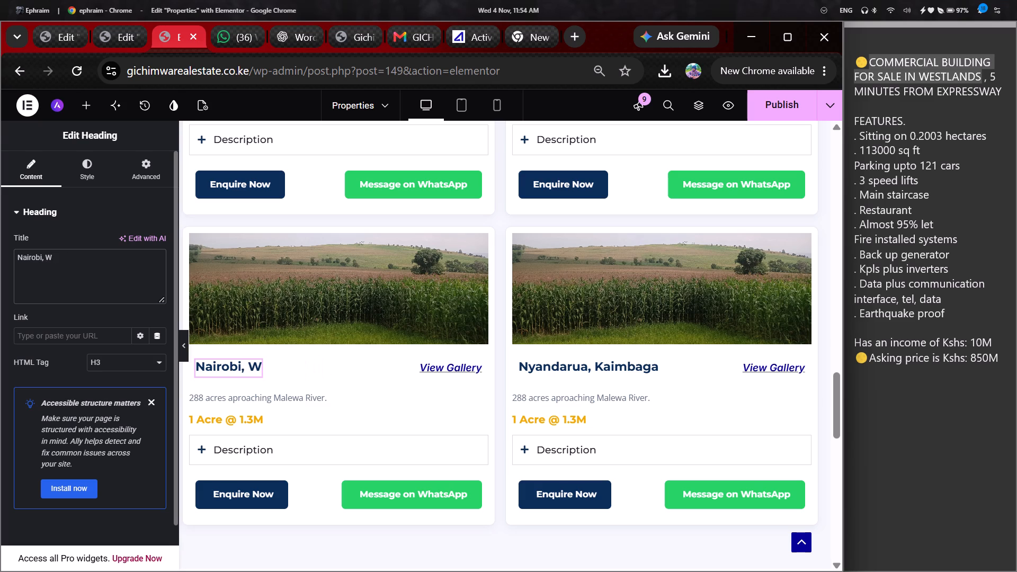
pyautogui.write('estlands')
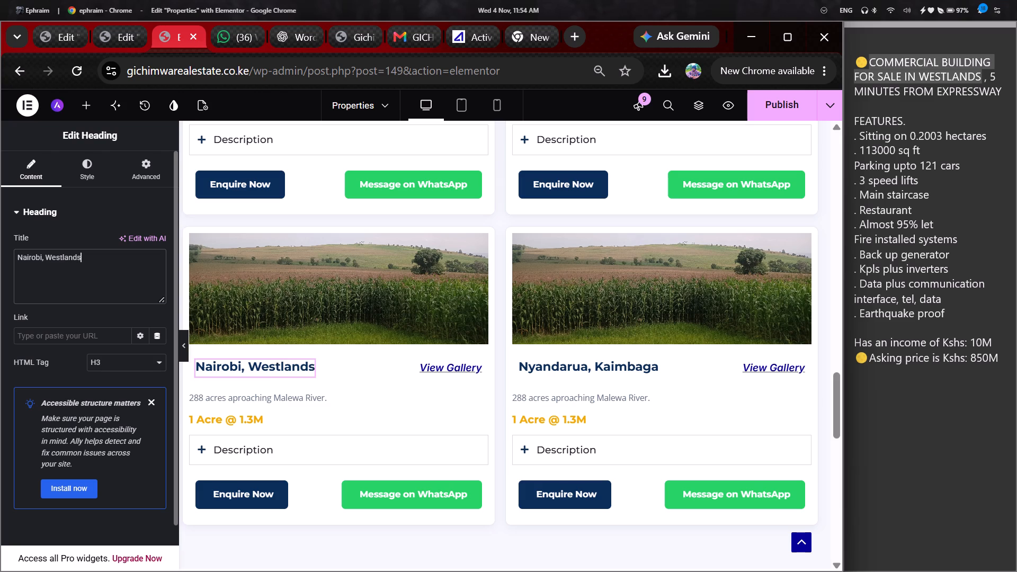
# Replace the Nairobi, Westlands card's "288 acres" summary text with the copied "COMMERCIAL BUILDING FOR SALE IN WESTLANDS".
pyautogui.doubleClick(200, 394)
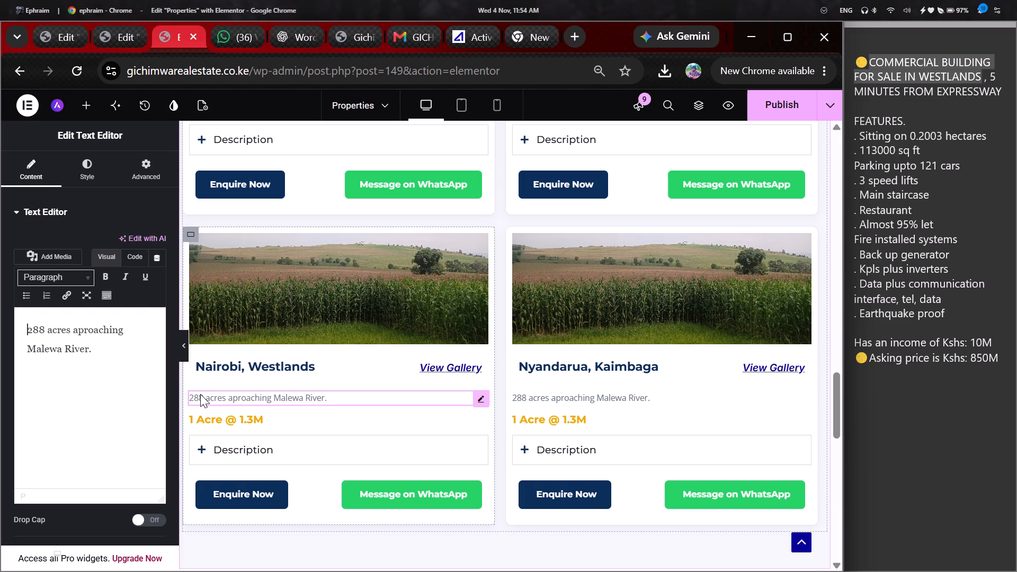
pyautogui.tripleClick(120, 369)
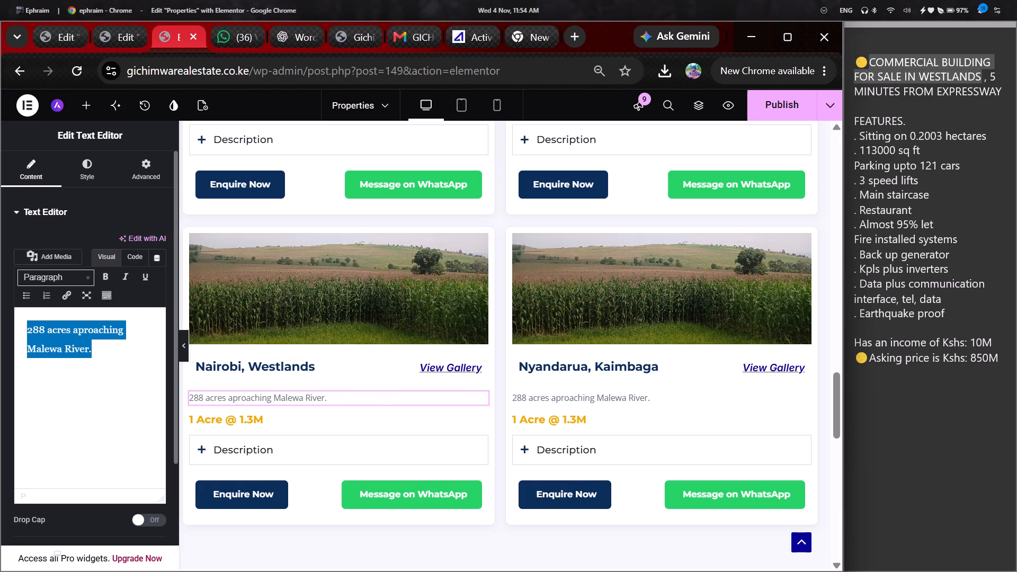
pyautogui.hotkey('ctrl', 'v')
pyautogui.click(120, 369)
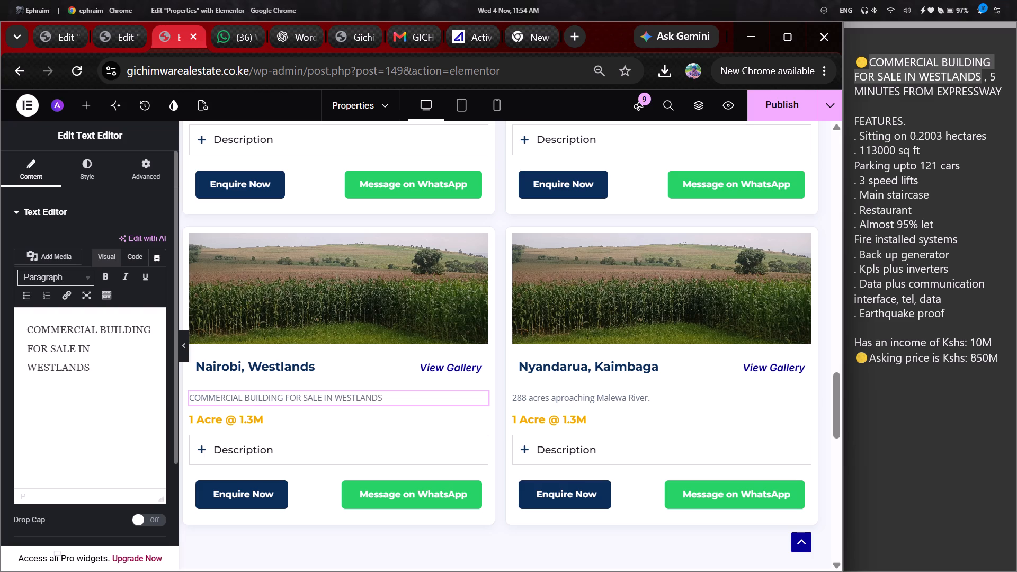
# Remove "IN WESTLANDS" from the summary text and end it with a comma: "COMMERCIAL BUILDING FOR SALE,".
pyautogui.press('BackSpace')
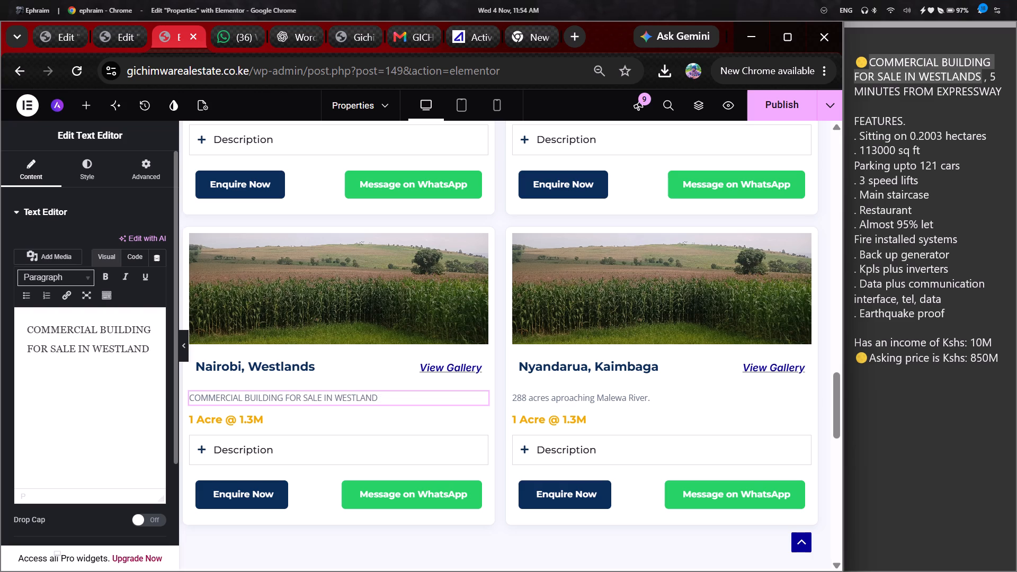
pyautogui.press('BackSpace')
pyautogui.press('BackSpace')
pyautogui.press('BackSpace')
pyautogui.press('BackSpace')
pyautogui.press('BackSpace')
pyautogui.press('BackSpace')
pyautogui.press('BackSpace')
pyautogui.press('BackSpace')
pyautogui.press('BackSpace')
pyautogui.press('BackSpace')
pyautogui.press('BackSpace')
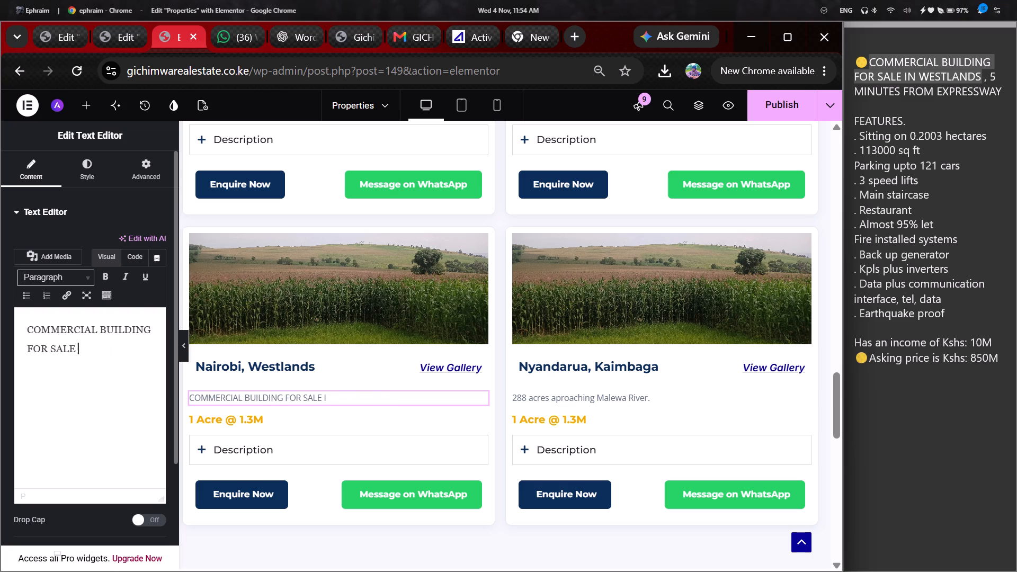
pyautogui.press('BackSpace')
pyautogui.press(',')
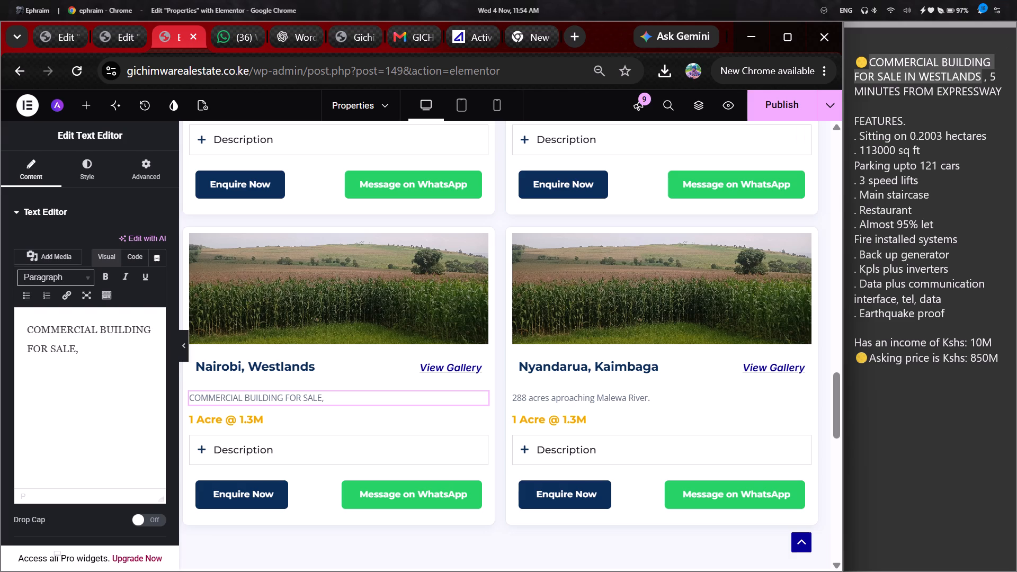
# Append "5 MINUTES FROM EXPRESSWAY" from the sticky note to the Nairobi, Westlands card's summary text.
pyautogui.moveTo(989, 71); pyautogui.dragTo(1004, 91)
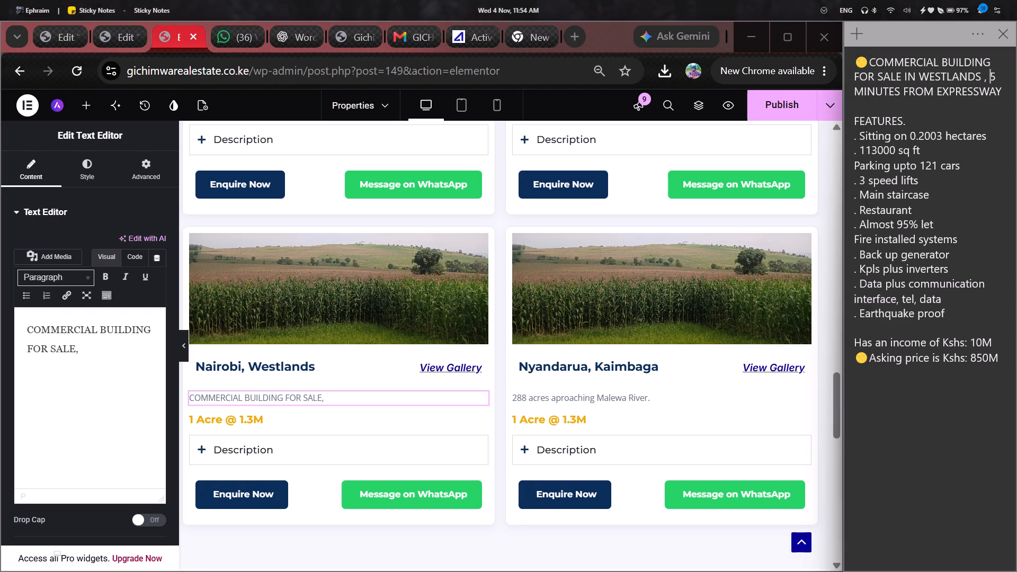
pyautogui.moveTo(1004, 91); pyautogui.dragTo(997, 83)
pyautogui.moveTo(987, 74); pyautogui.dragTo(1004, 91)
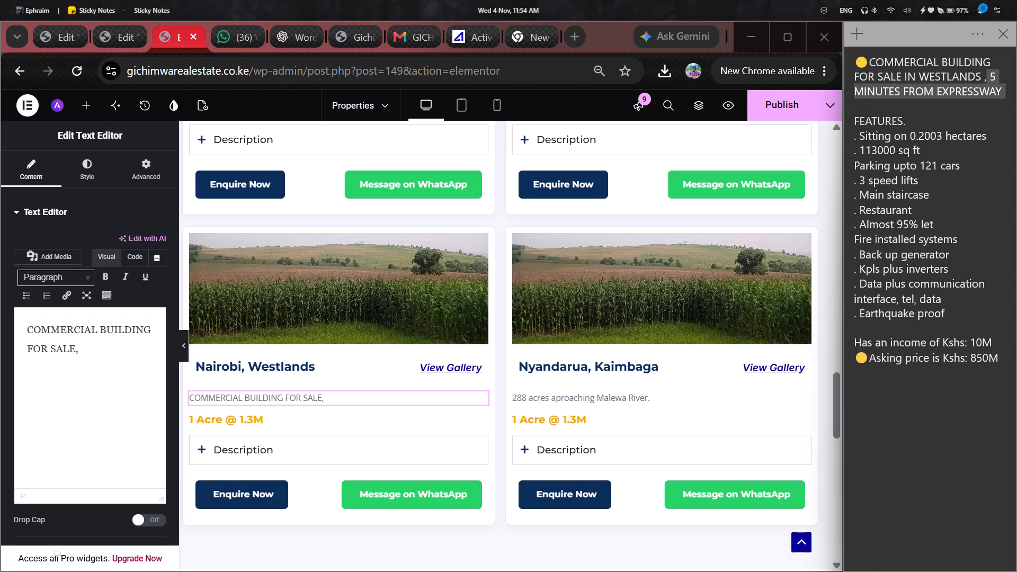
pyautogui.hotkey('ctrl', 'c')
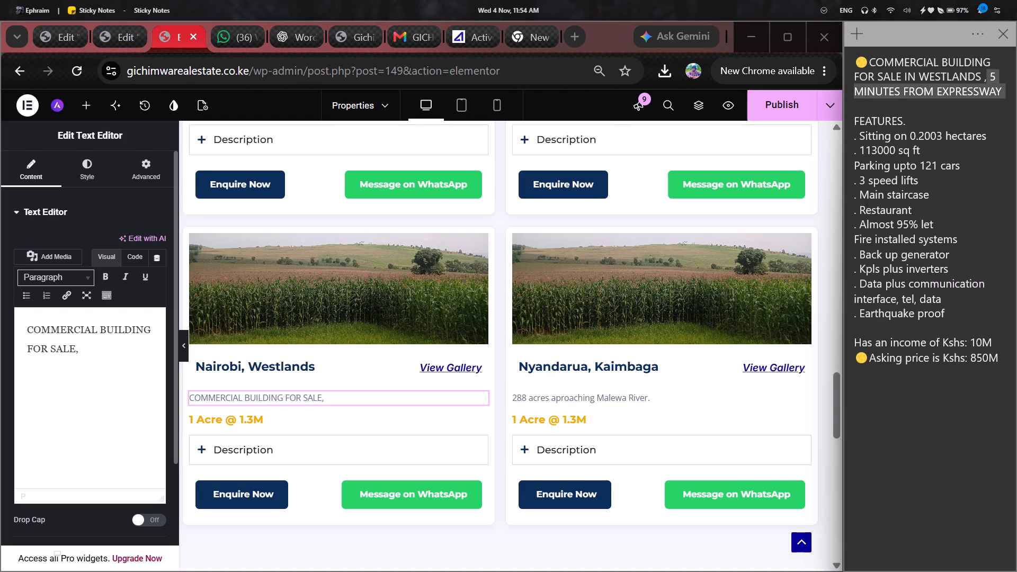
pyautogui.click(91, 353)
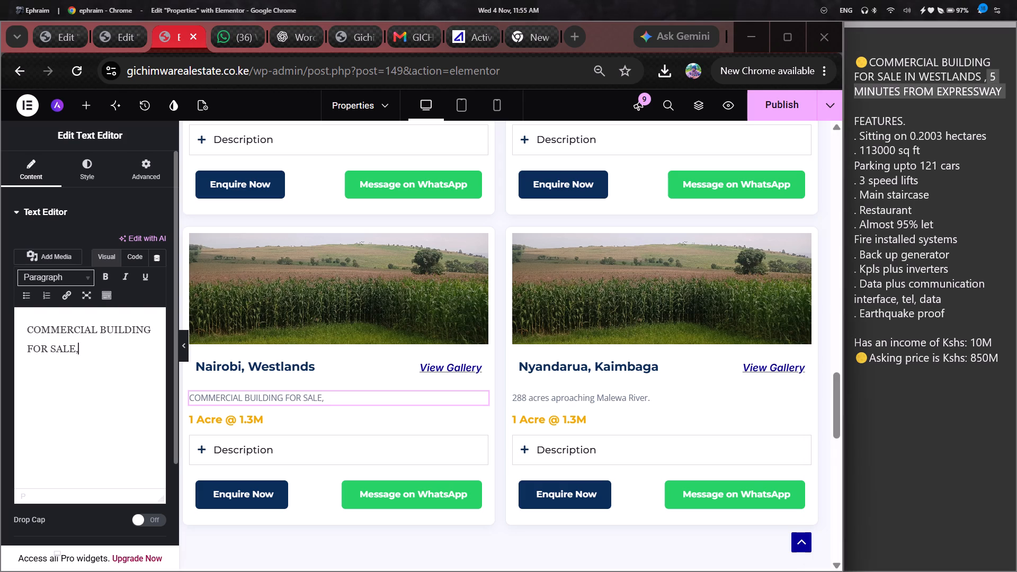
pyautogui.press('space')
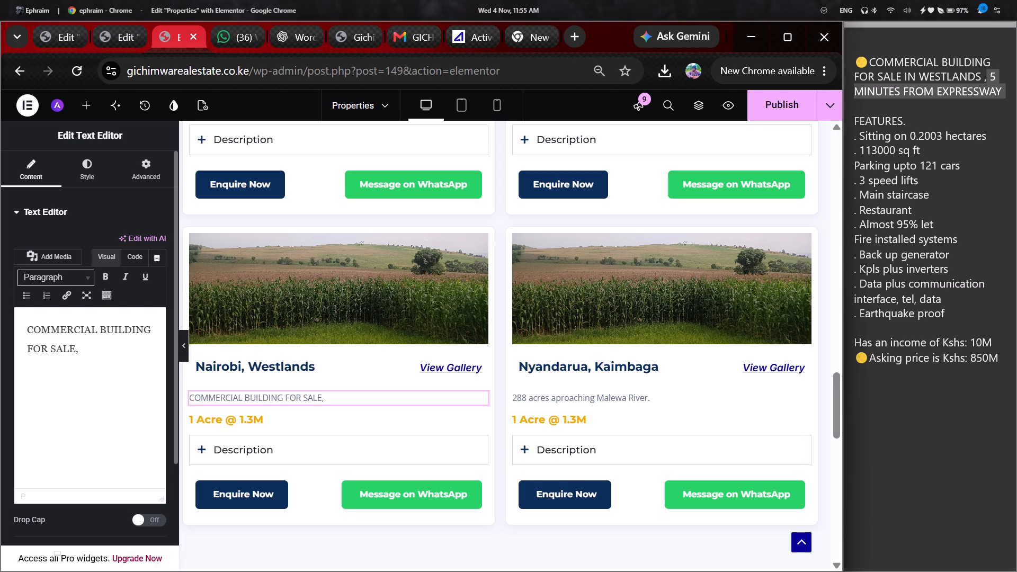
pyautogui.hotkey('ctrl', 'v')
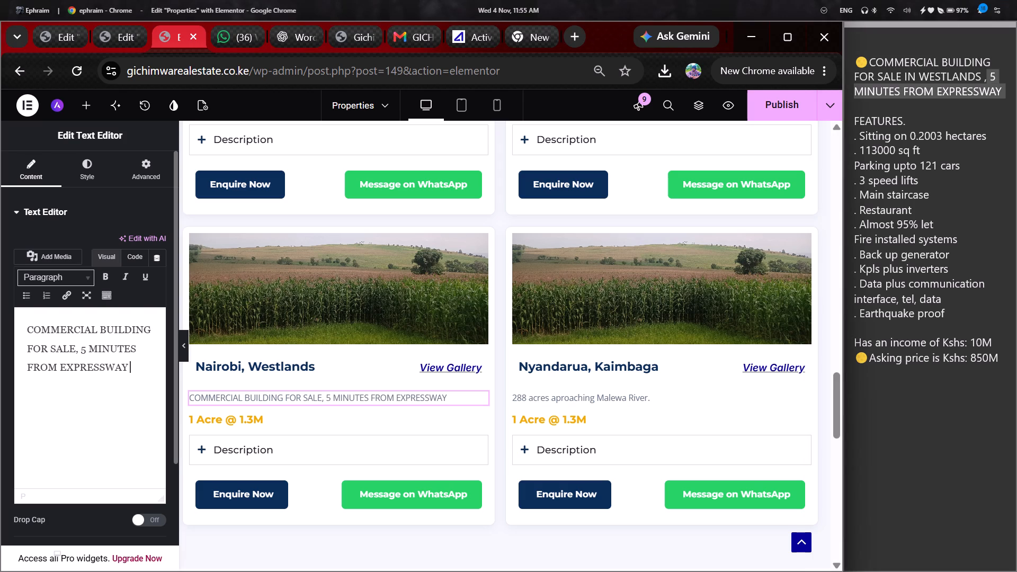
# Set the summary text's typography transform to Lowercase.
pyautogui.click(83, 166)
pyautogui.click(155, 274)
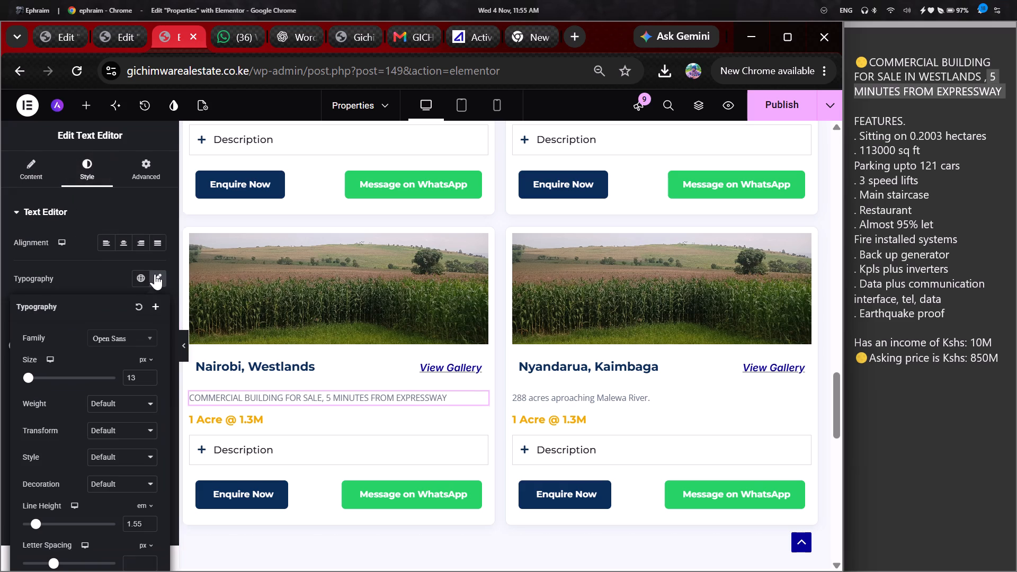
pyautogui.click(148, 426)
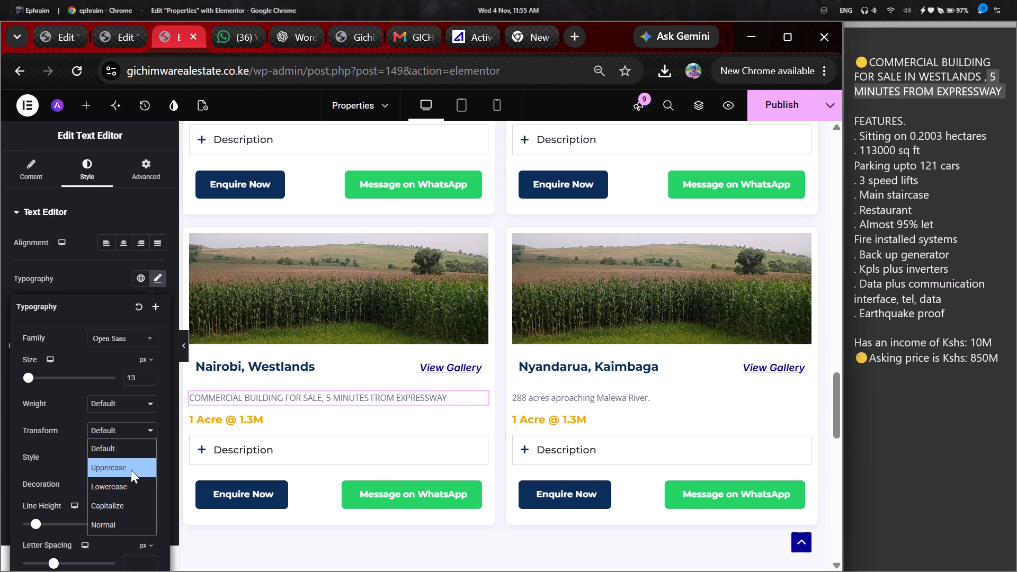
pyautogui.click(131, 489)
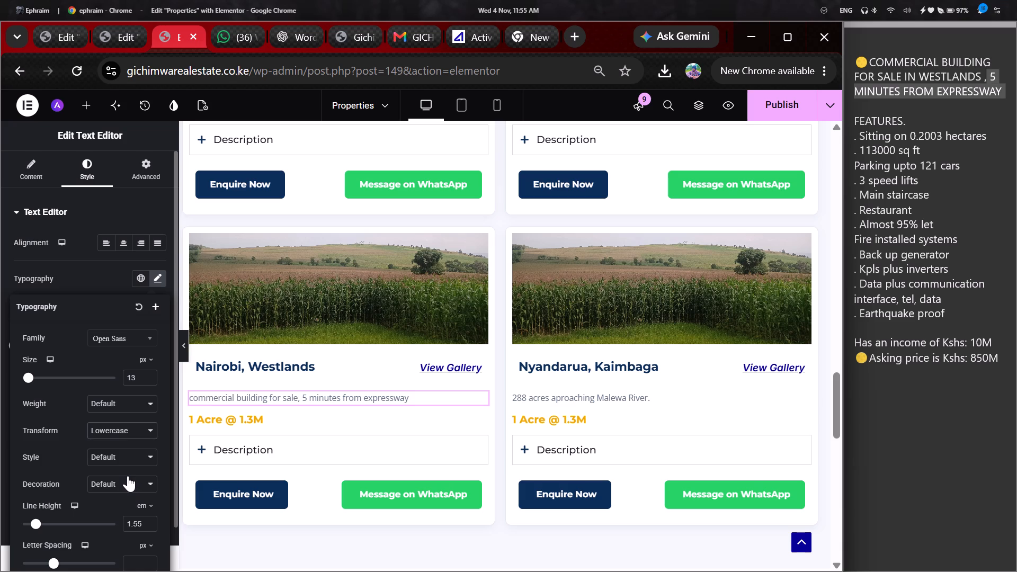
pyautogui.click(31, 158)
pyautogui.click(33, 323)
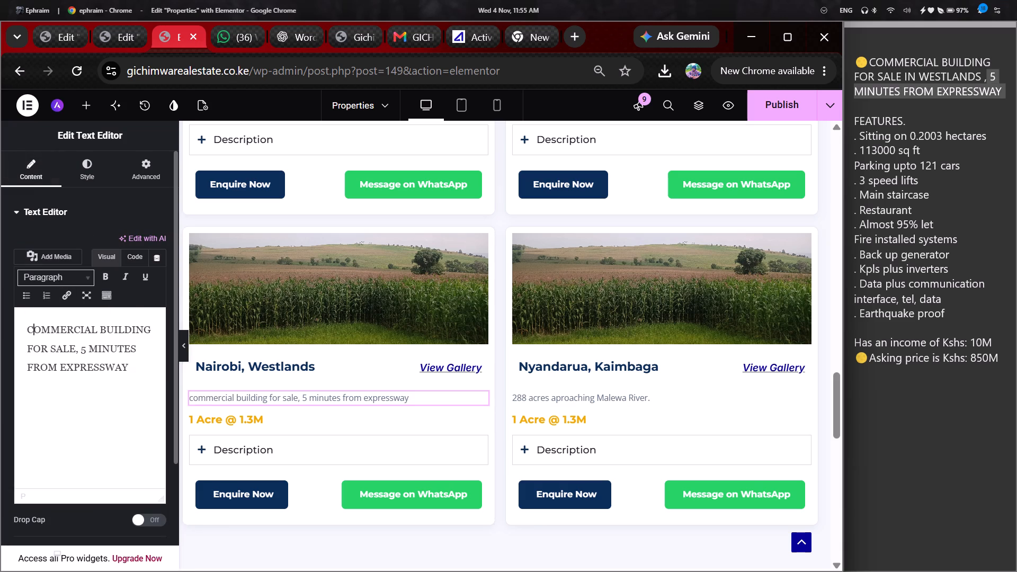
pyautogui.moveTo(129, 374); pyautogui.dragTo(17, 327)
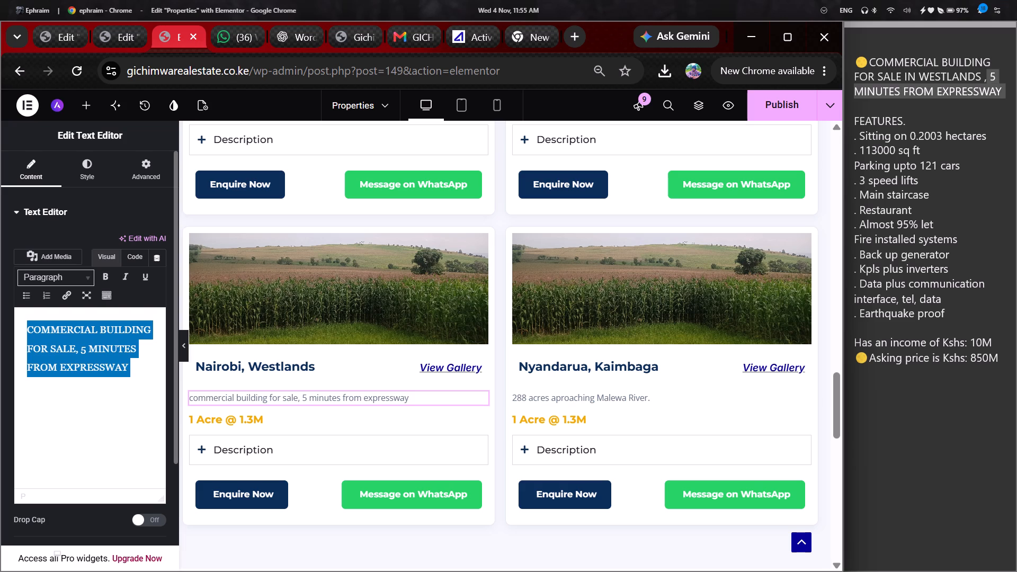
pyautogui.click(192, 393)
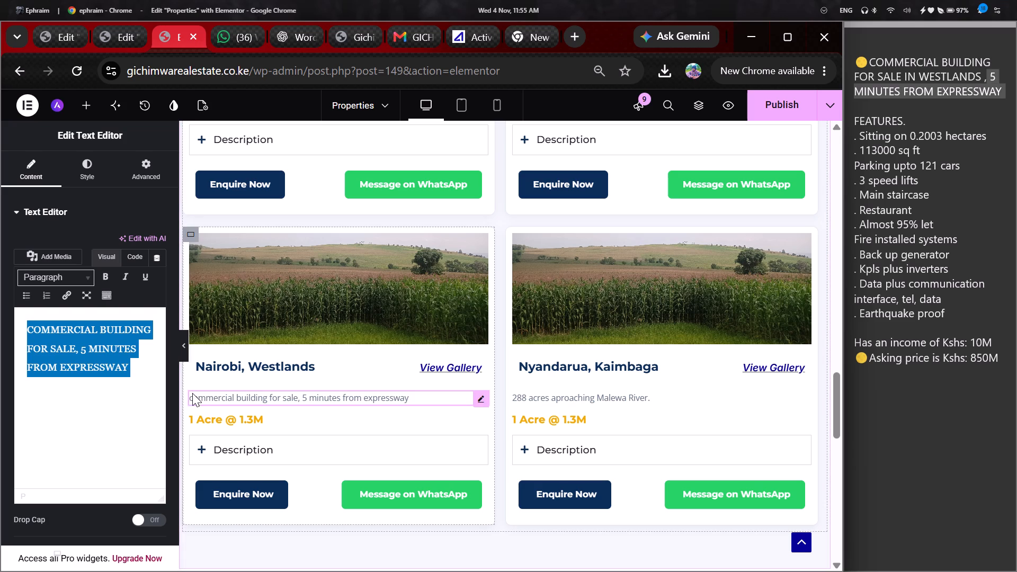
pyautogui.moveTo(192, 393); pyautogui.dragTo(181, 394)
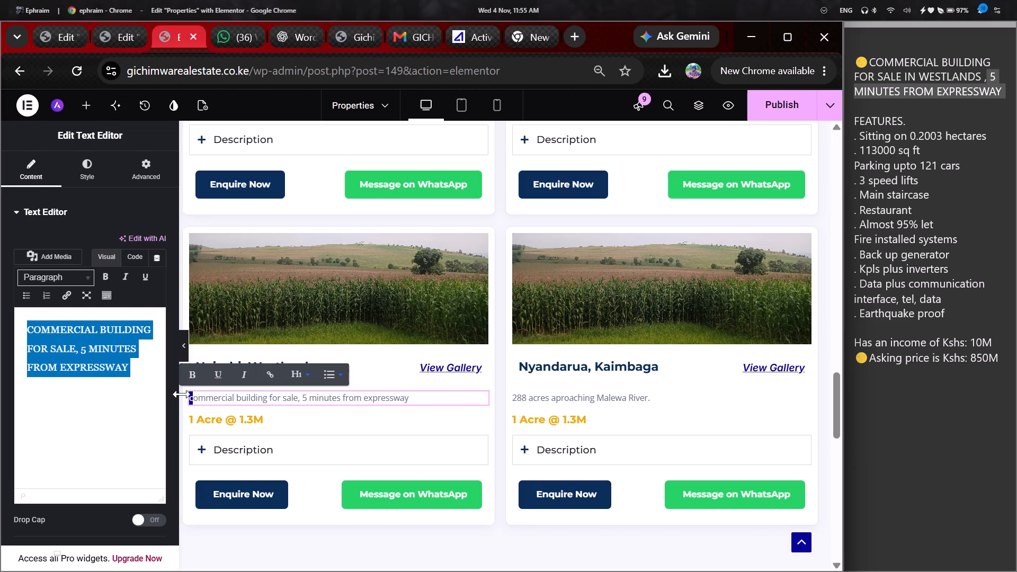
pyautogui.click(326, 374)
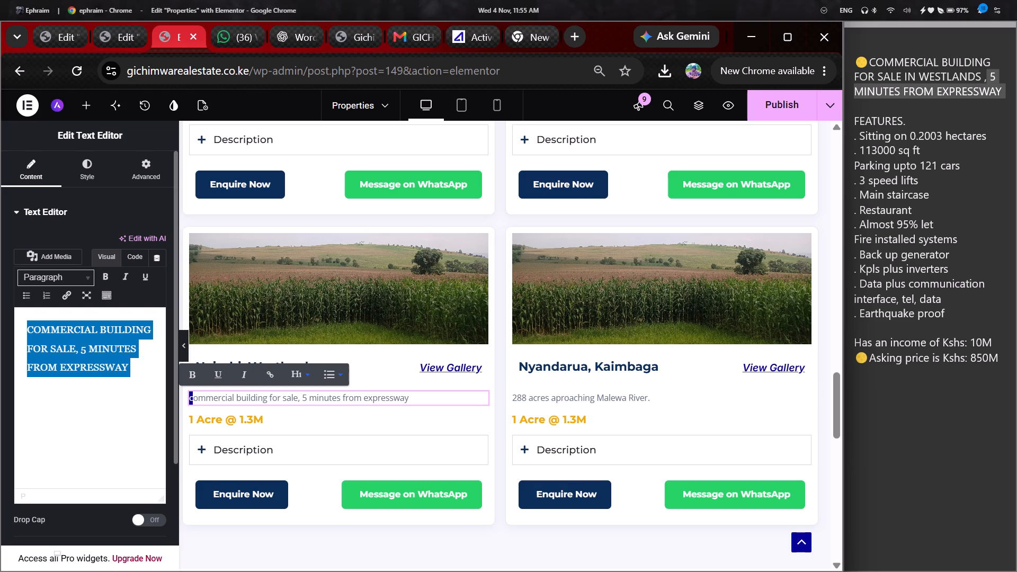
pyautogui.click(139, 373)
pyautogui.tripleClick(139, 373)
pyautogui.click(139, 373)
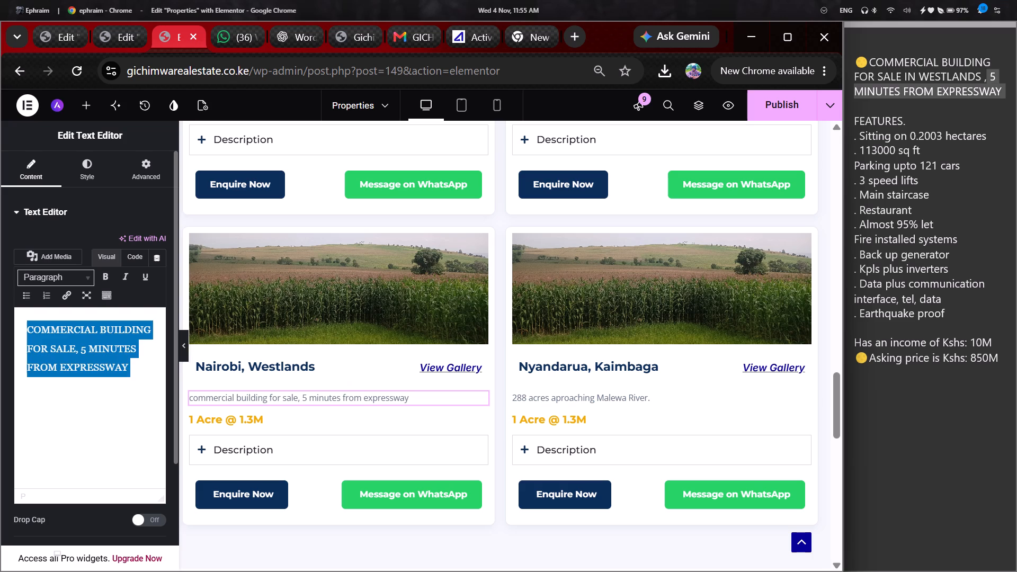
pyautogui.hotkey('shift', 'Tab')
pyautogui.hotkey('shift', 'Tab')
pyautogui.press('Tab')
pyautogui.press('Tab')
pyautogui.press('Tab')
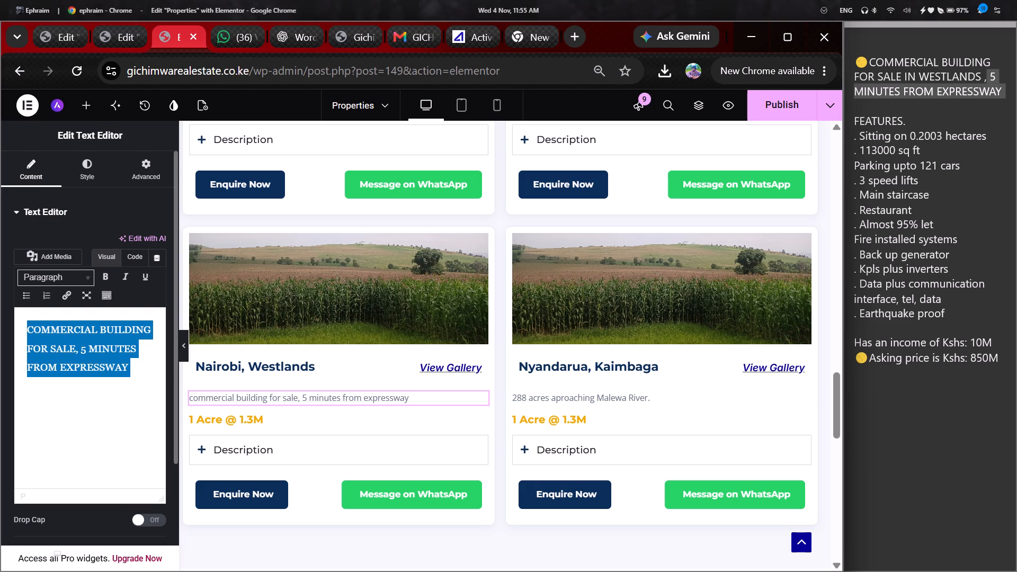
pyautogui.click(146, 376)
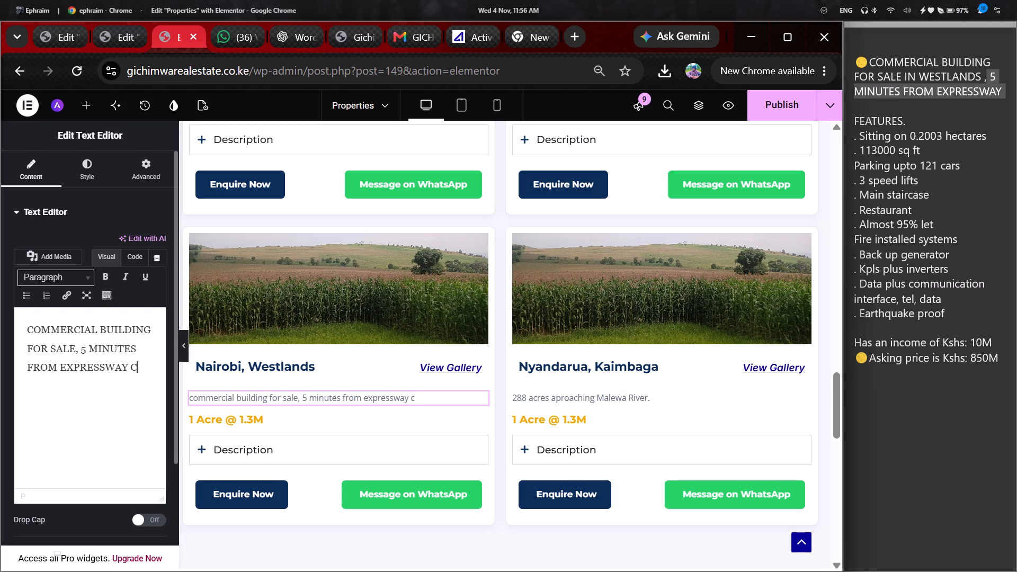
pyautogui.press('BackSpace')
# Replace the Nairobi, Westlands card's all-caps summary text with just a capital "C" to start retyping it.
pyautogui.hotkey('ctrl', 'a')
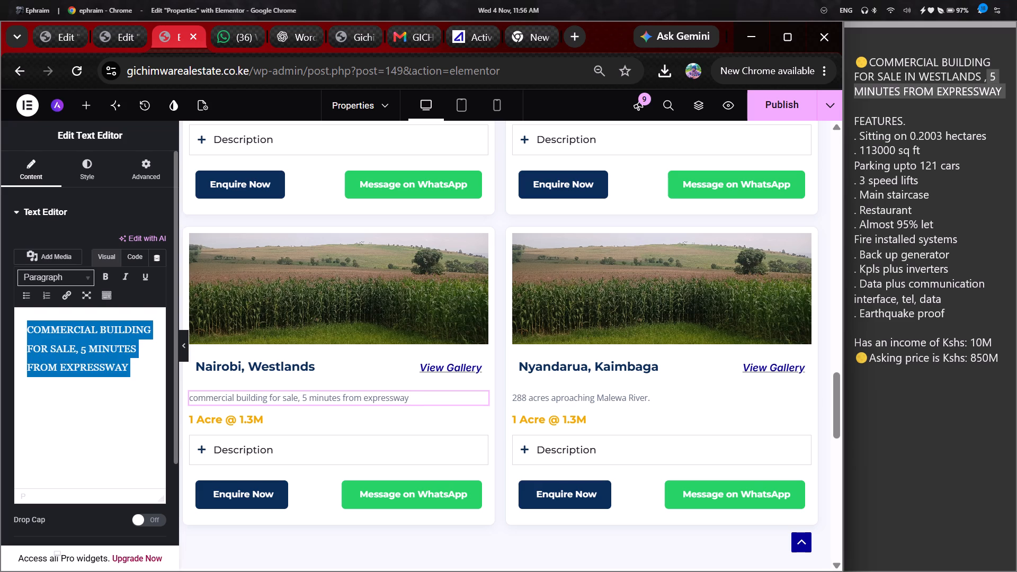
pyautogui.press('c')
pyautogui.press('o')
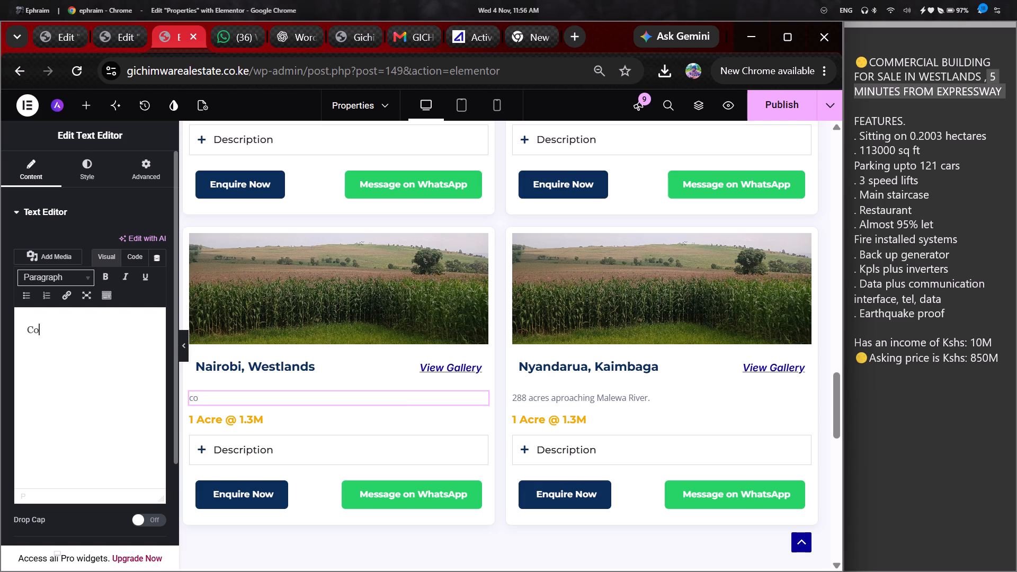
pyautogui.write('me')
pyautogui.press('BackSpace')
pyautogui.press('BackSpace')
pyautogui.press('BackSpace')
# Set the summary text's typography transform to Default.
pyautogui.click(80, 181)
pyautogui.click(152, 283)
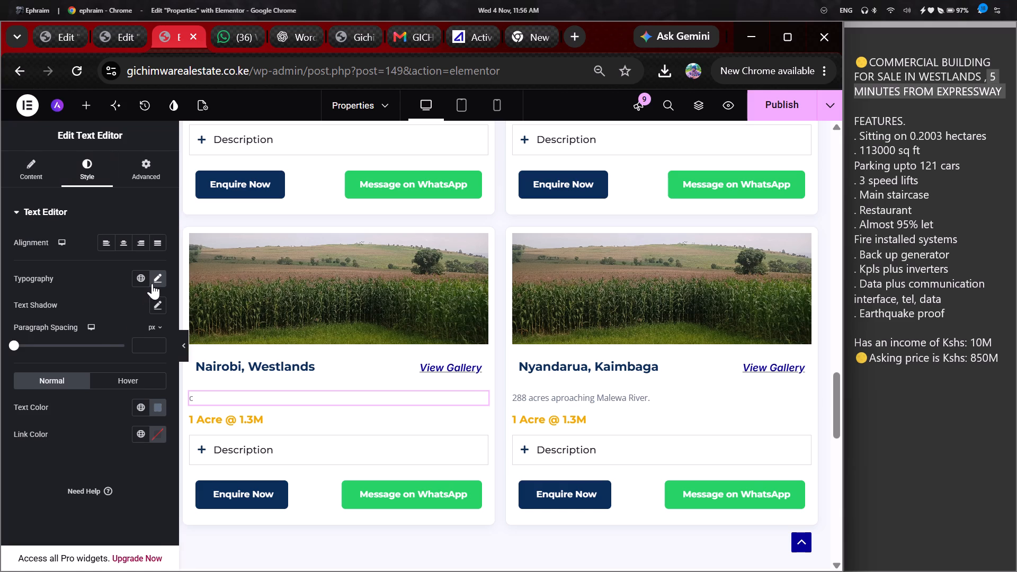
pyautogui.click(124, 426)
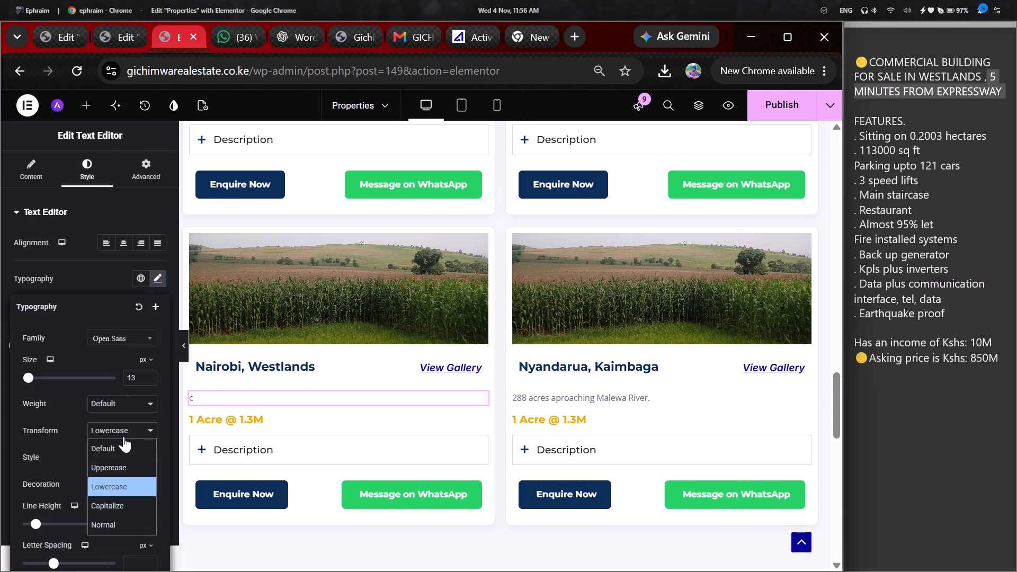
pyautogui.click(123, 440)
# Continue the Nairobi, Westlands card's summary from the "C" so it reads "Commercial building for sale," in sentence case.
pyautogui.click(31, 171)
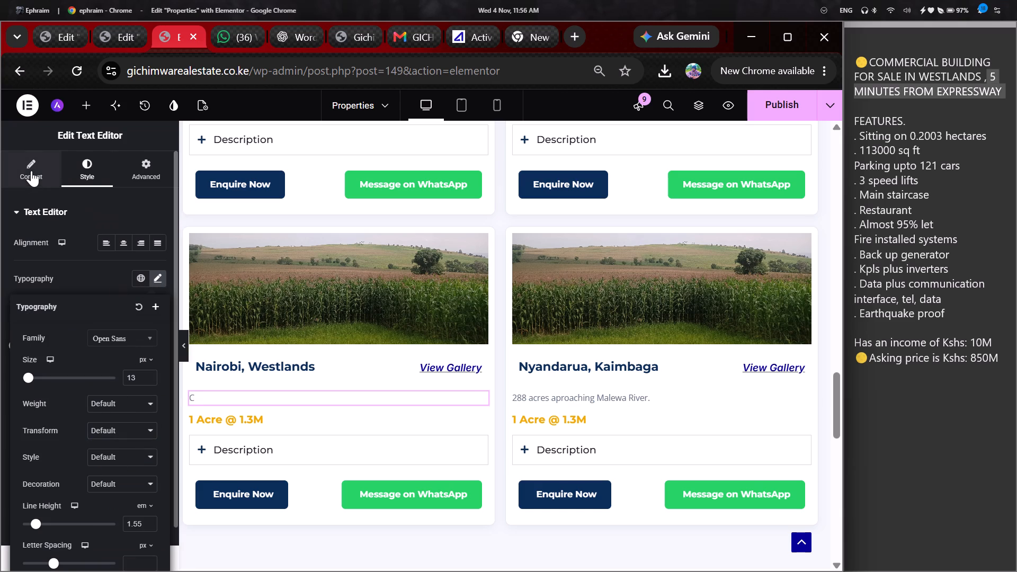
pyautogui.click(68, 341)
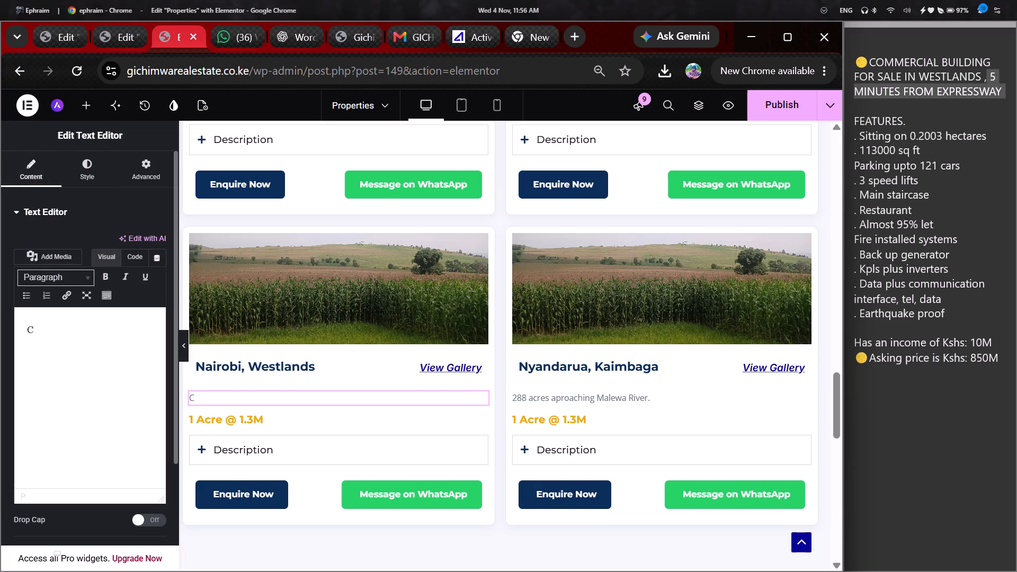
pyautogui.press('o')
pyautogui.write('nm')
pyautogui.press('BackSpace')
pyautogui.press('BackSpace')
pyautogui.write('mmercial')
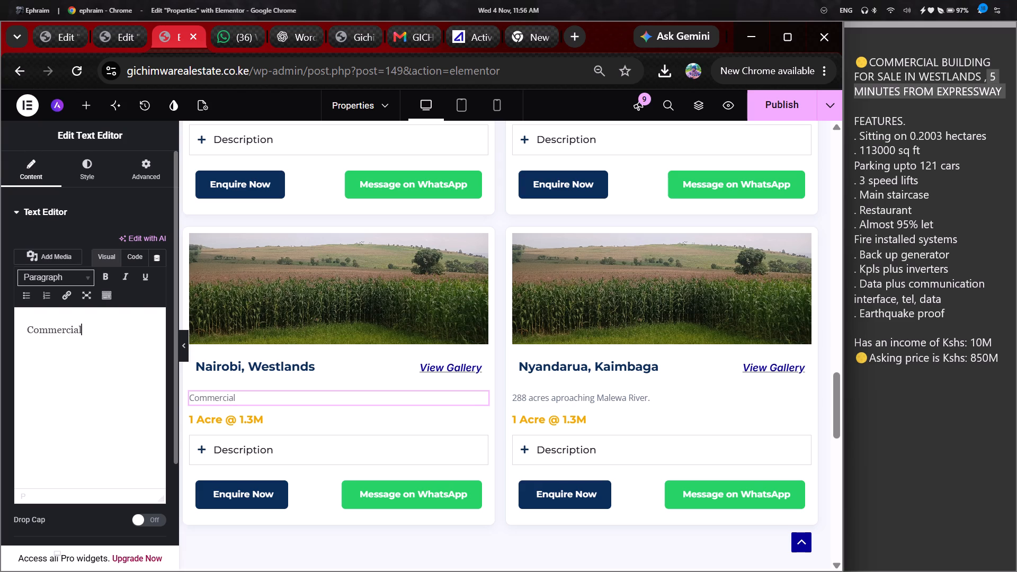
pyautogui.press('space')
pyautogui.write('ui')
pyautogui.write('lding')
pyautogui.press('space')
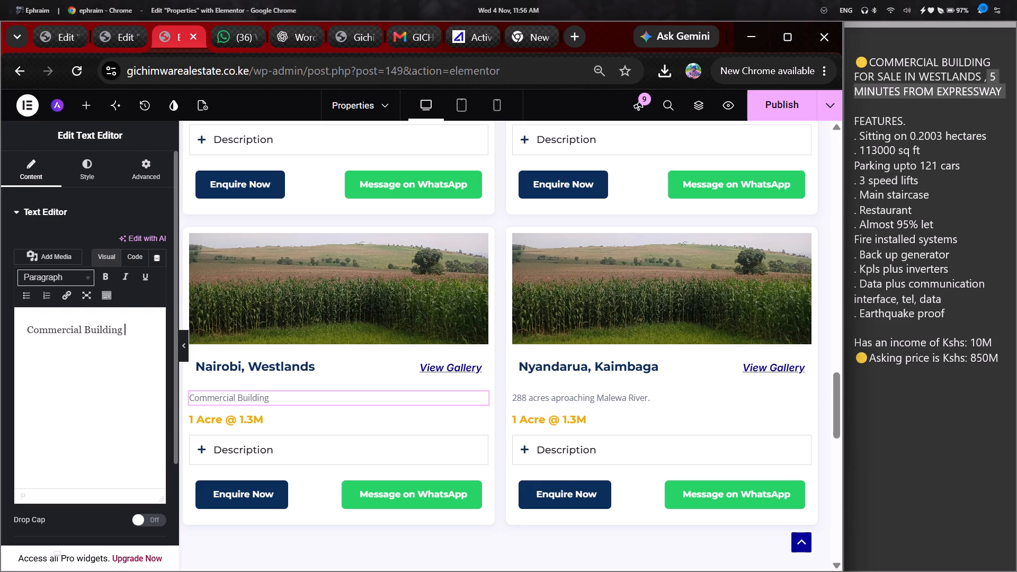
pyautogui.write('fir =')
pyautogui.press('BackSpace')
pyautogui.press('BackSpace')
pyautogui.press('BackSpace')
pyautogui.press('BackSpace')
pyautogui.press('BackSpace')
pyautogui.press('BackSpace')
pyautogui.press('BackSpace')
pyautogui.press('BackSpace')
pyautogui.press('BackSpace')
pyautogui.press('BackSpace')
pyautogui.press('BackSpace')
pyautogui.press('BackSpace')
pyautogui.press('BackSpace')
pyautogui.press('BackSpace')
pyautogui.write('building for sale')
pyautogui.press('space')
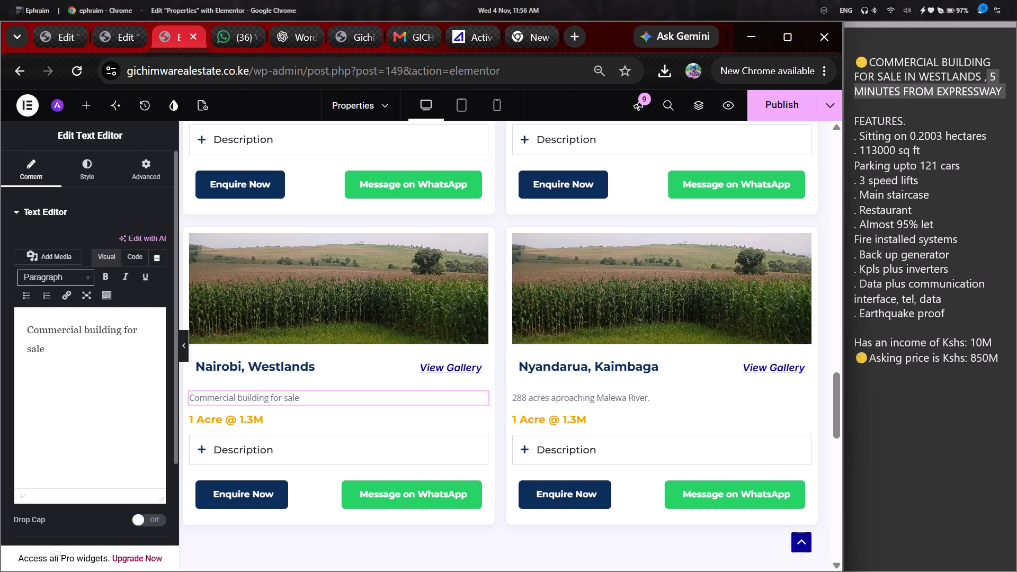
pyautogui.press('BackSpace')
pyautogui.write(',')
pyautogui.press('space')
# Add "5 minutes from expressway." after the comma in the Nairobi, Westlands card's summary text.
pyautogui.press('5')
pyautogui.press('space')
pyautogui.write('minutes fr')
pyautogui.write('om')
pyautogui.press('space')
pyautogui.write('express')
pyautogui.press('space')
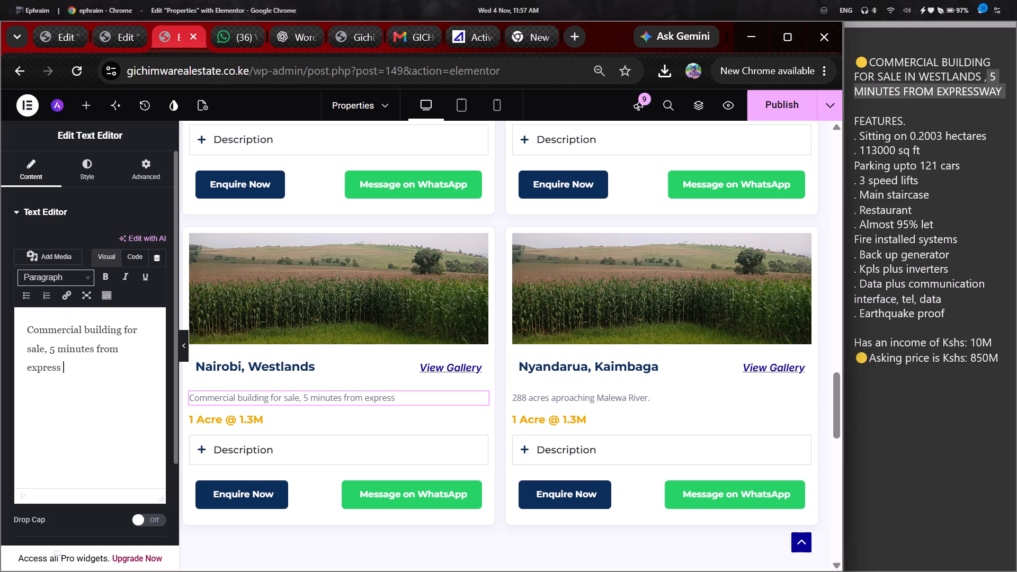
pyautogui.press('BackSpace')
pyautogui.write('way')
pyautogui.press('.')
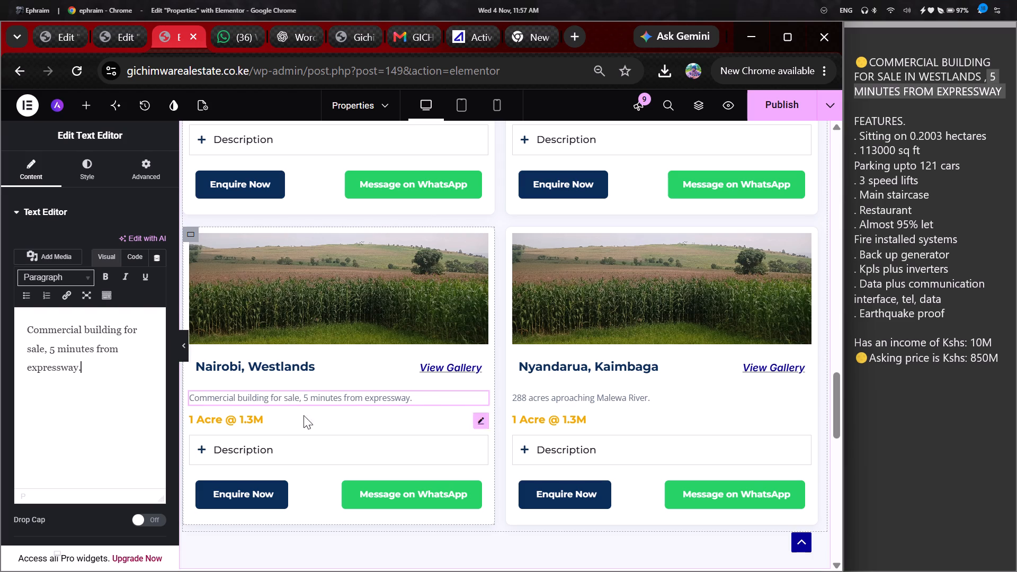
# Add a new paragraph reading "Has an income of Kshs 10M" below the first sentence of the summary text.
pyautogui.press('Return')
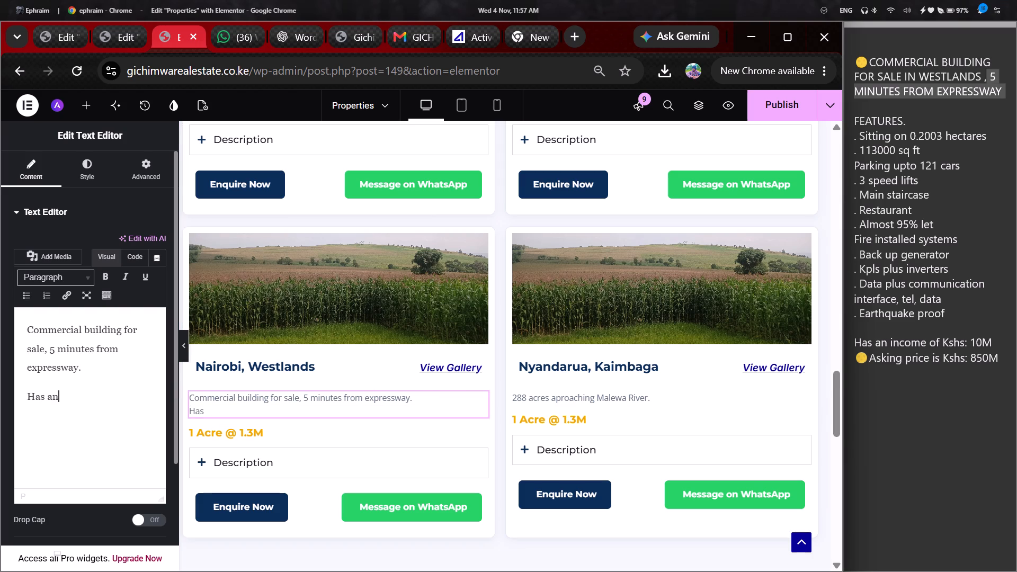
pyautogui.write('income')
pyautogui.press('space')
pyautogui.write('of')
pyautogui.press('space')
pyautogui.write('shs')
pyautogui.press('space')
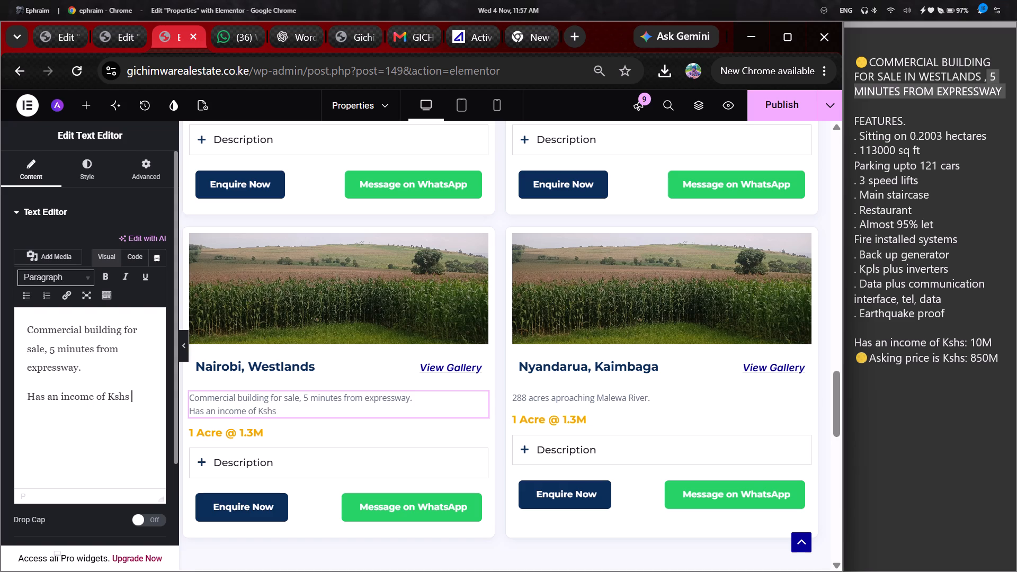
pyautogui.write('10')
pyautogui.hotkey('shift', 'm')
# Replace the Nairobi, Westlands card's price heading with "Asking price @ Kshs 850M".
pyautogui.click(235, 431)
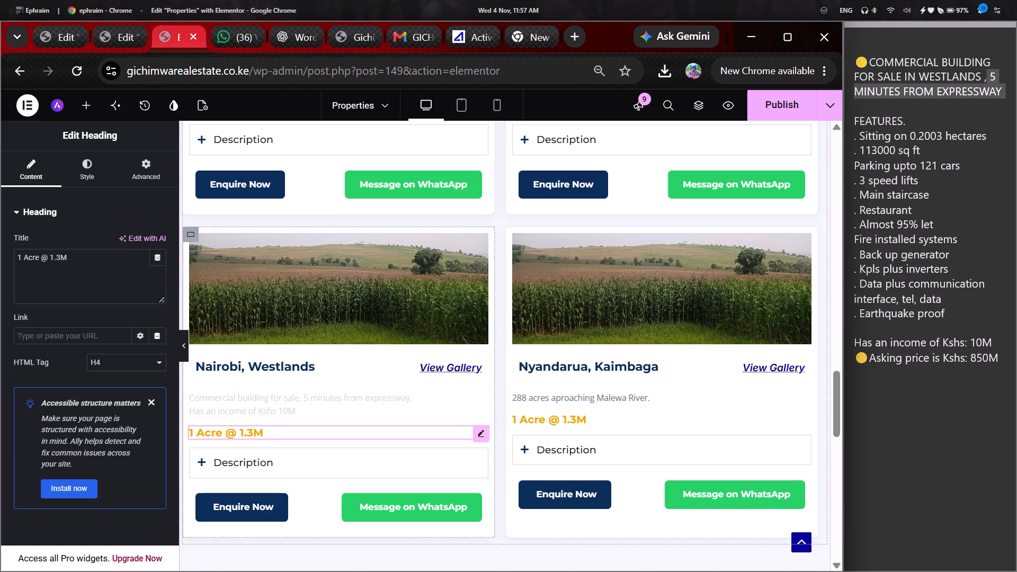
pyautogui.tripleClick(105, 270)
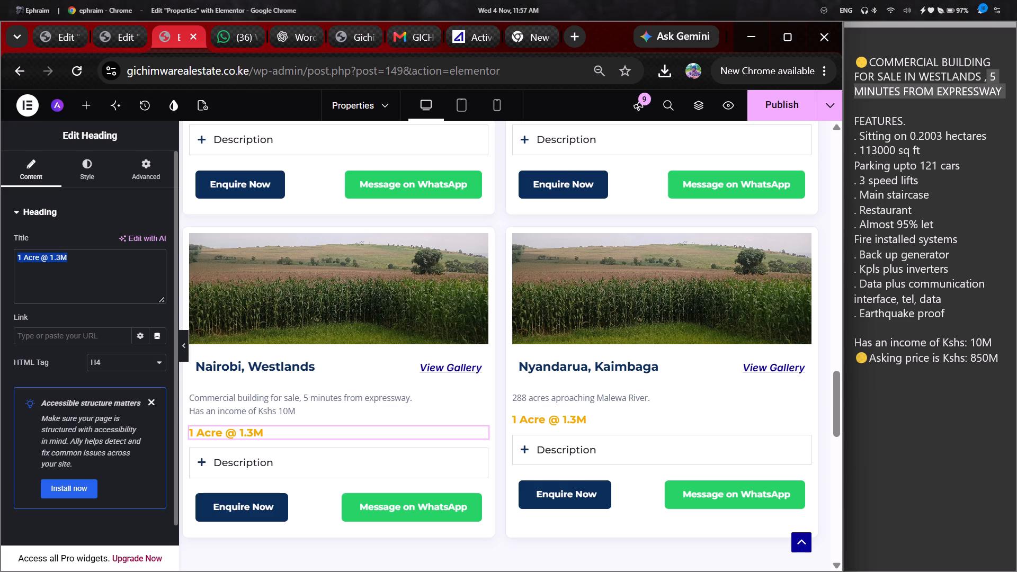
pyautogui.press('s')
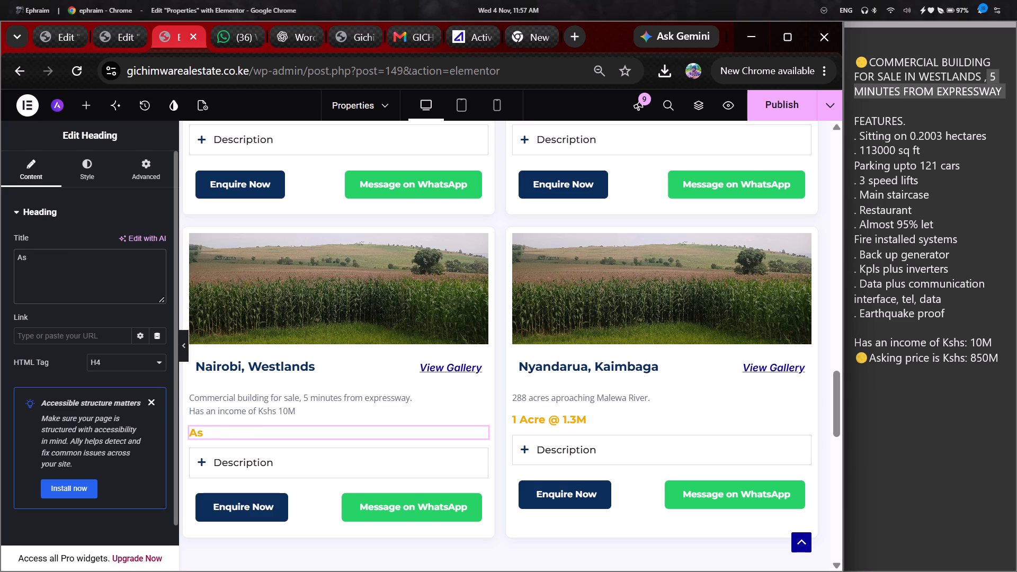
pyautogui.write('kim')
pyautogui.press('BackSpace')
pyautogui.write('nf')
pyautogui.press('BackSpace')
pyautogui.press('g')
pyautogui.press('space')
pyautogui.write('pro')
pyautogui.press('BackSpace')
pyautogui.write('ice')
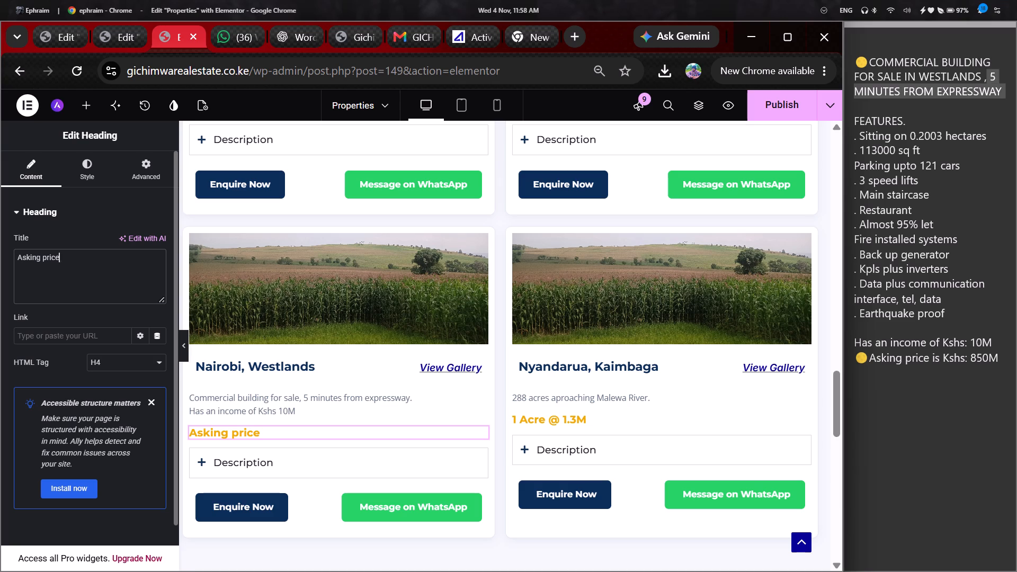
pyautogui.press('space')
pyautogui.hotkey('shift', '@')
pyautogui.press('space')
pyautogui.write('sw')
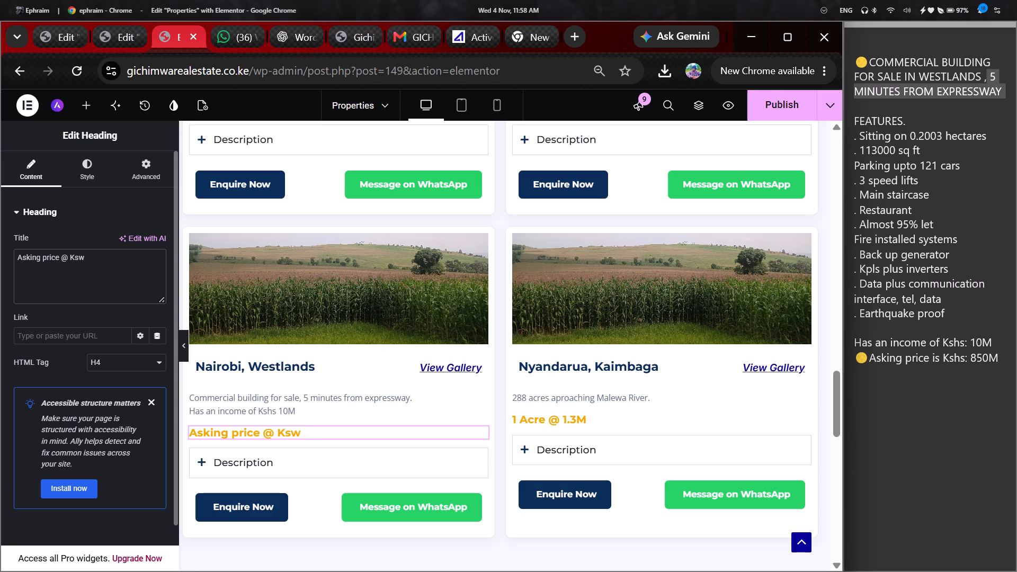
pyautogui.press('BackSpace')
pyautogui.write('hs')
pyautogui.press('space')
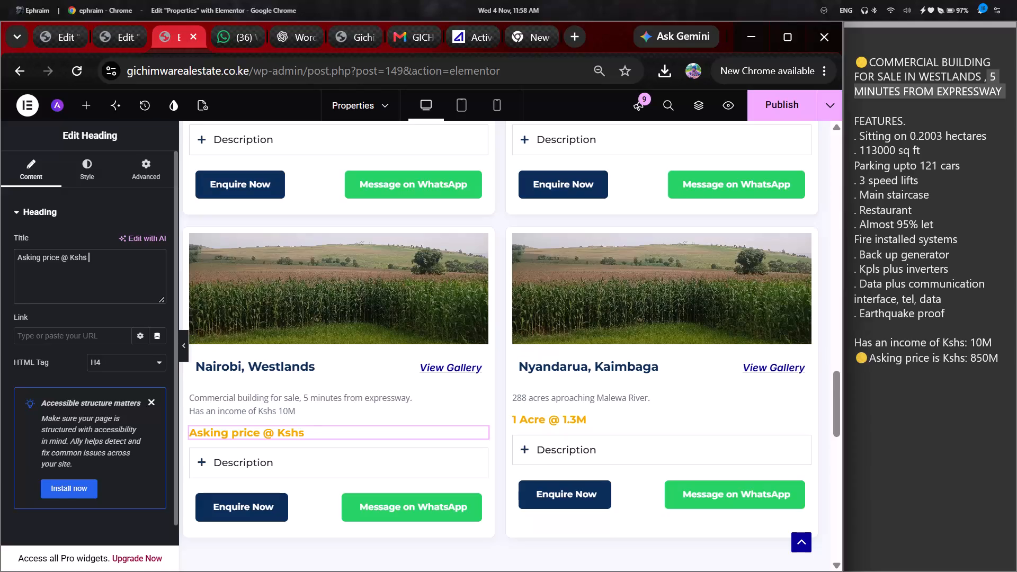
pyautogui.write('850')
pyautogui.press('m')
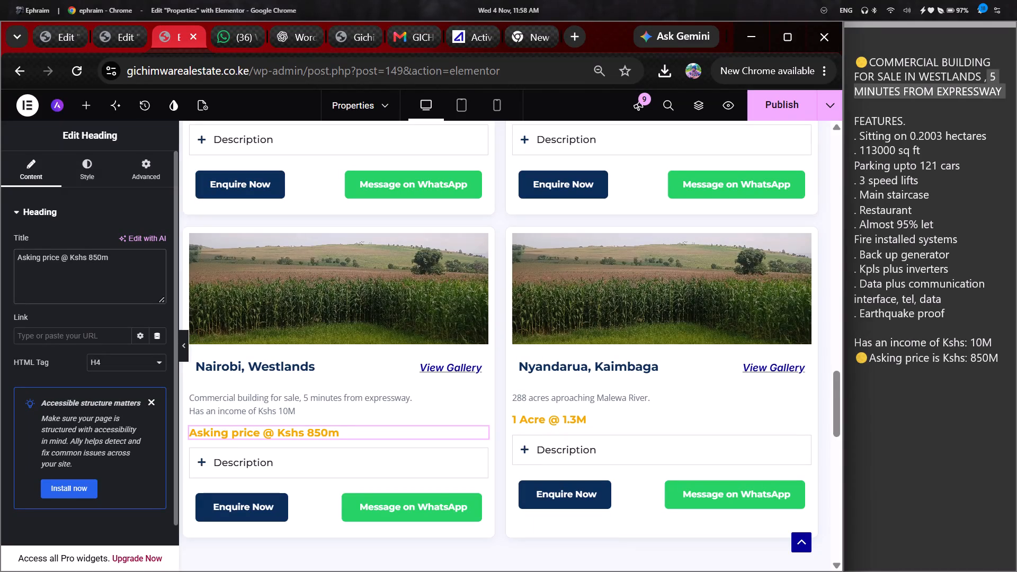
pyautogui.press('BackSpace')
pyautogui.hotkey('shift', 'm')
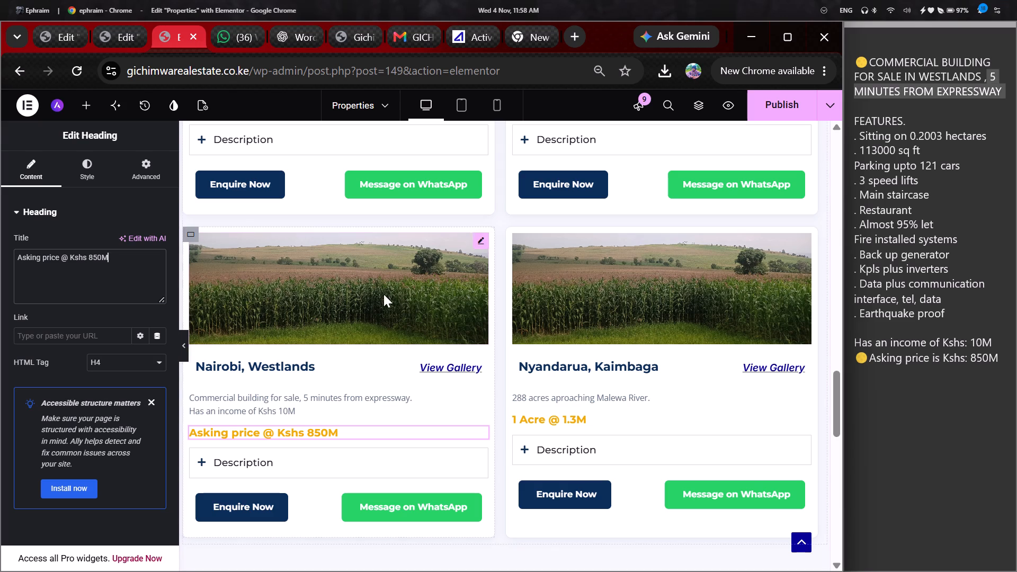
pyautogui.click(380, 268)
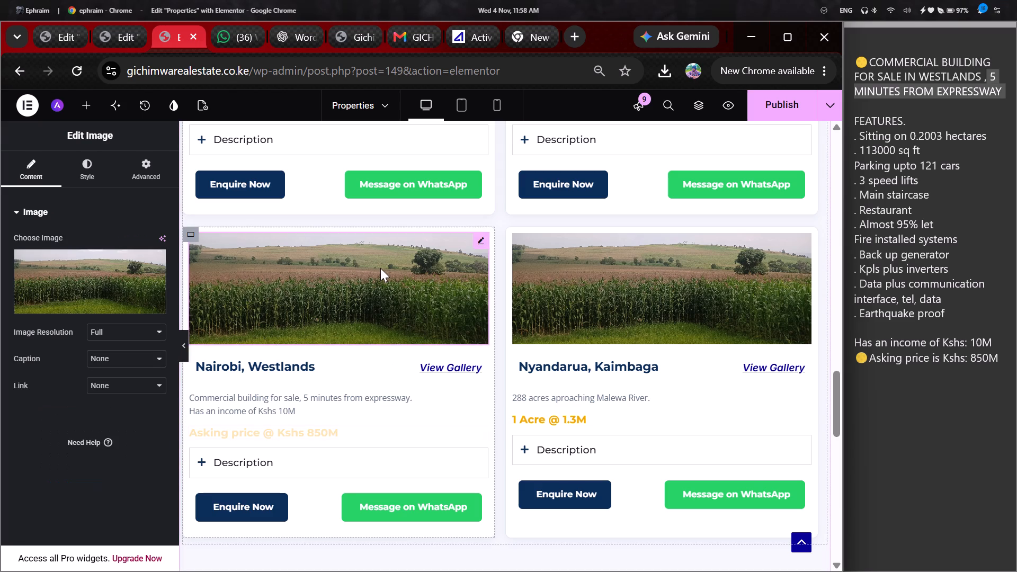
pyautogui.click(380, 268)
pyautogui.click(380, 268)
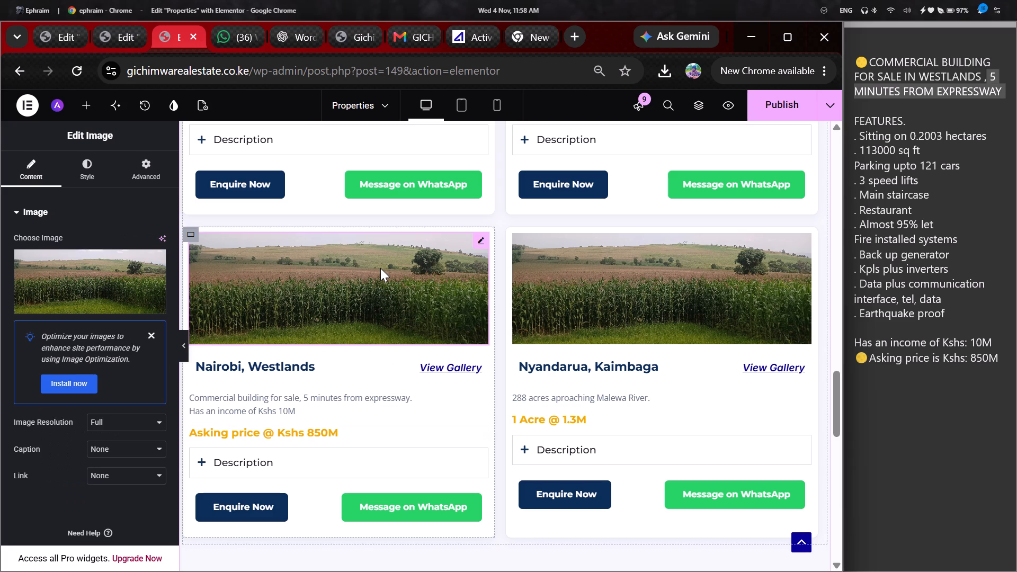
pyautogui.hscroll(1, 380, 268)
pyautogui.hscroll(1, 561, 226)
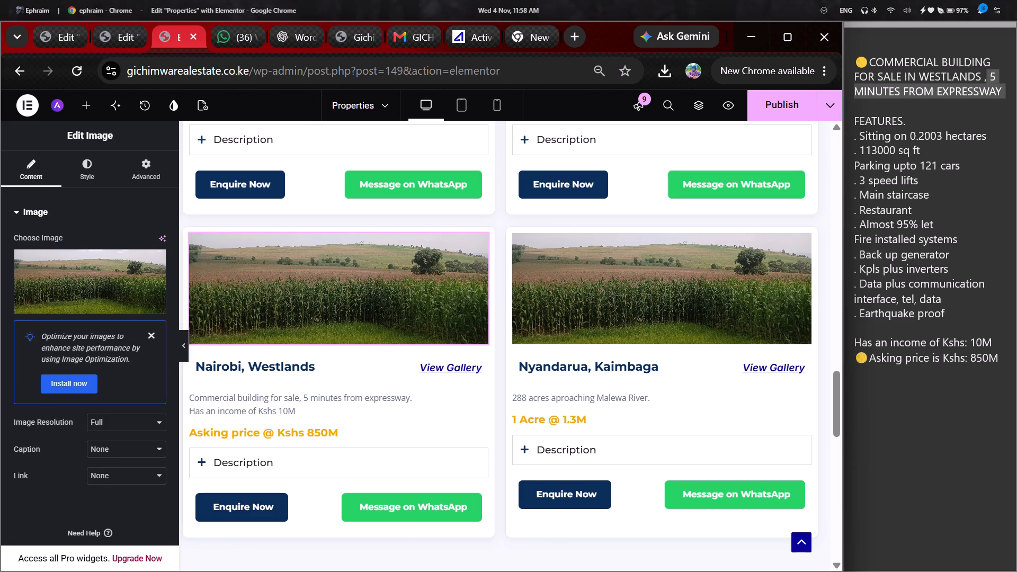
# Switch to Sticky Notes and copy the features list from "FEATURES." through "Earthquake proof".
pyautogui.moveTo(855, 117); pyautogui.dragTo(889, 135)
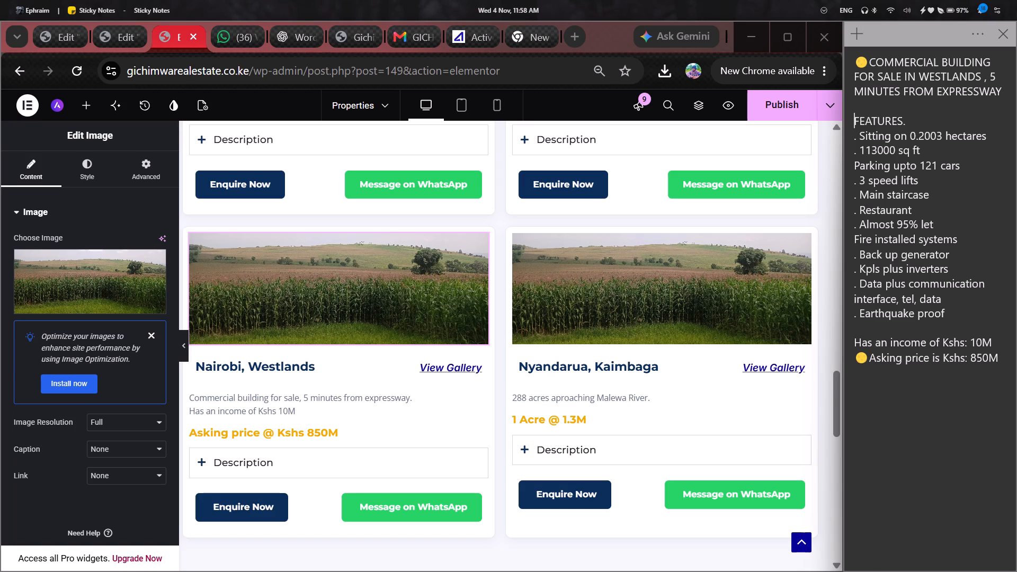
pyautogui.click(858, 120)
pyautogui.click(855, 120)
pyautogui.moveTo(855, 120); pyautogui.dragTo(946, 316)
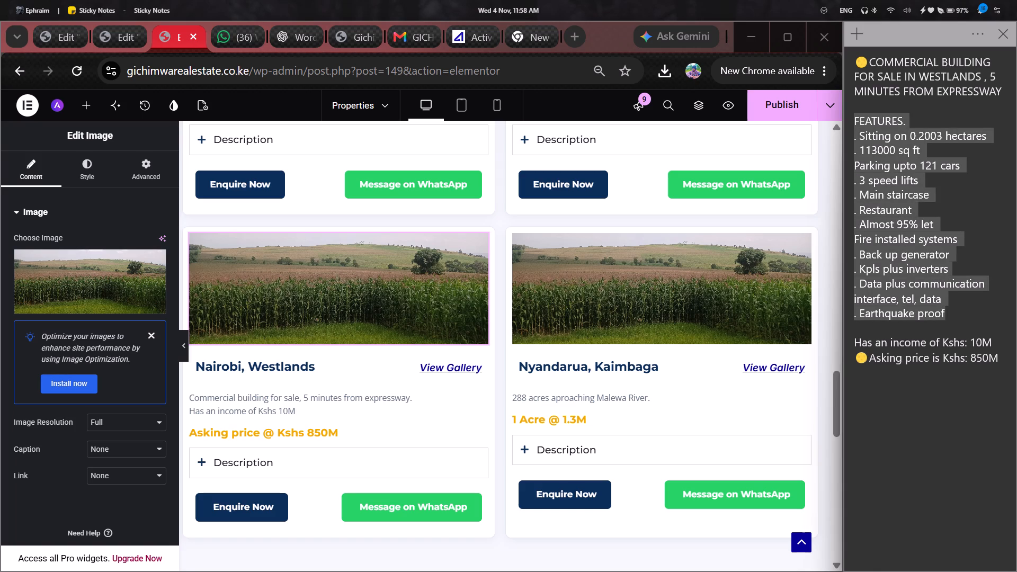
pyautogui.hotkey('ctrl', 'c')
# Remove the leading dot and space before "Sitting on 0.2003 hectares" in the sticky note.
pyautogui.click(859, 135)
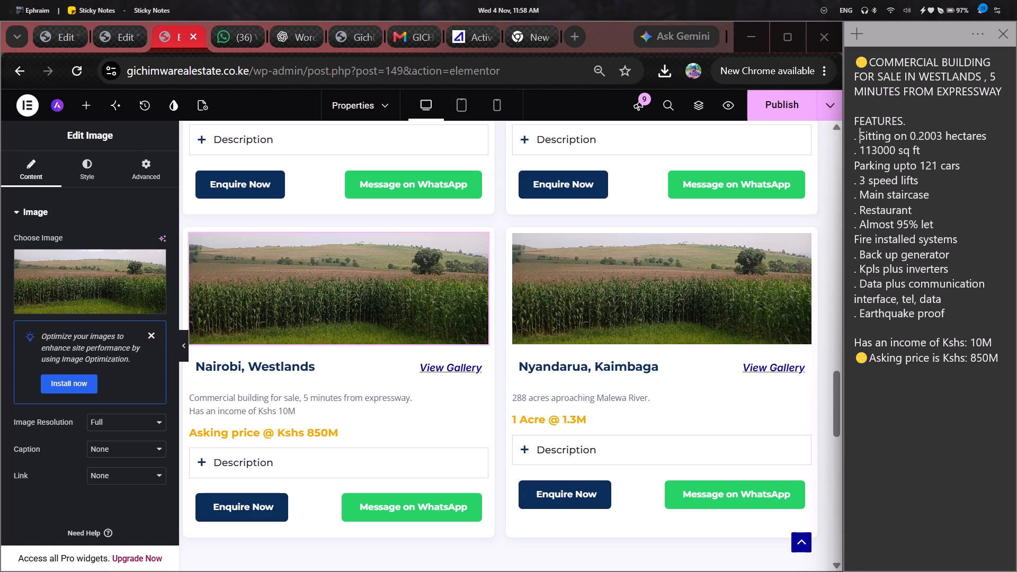
pyautogui.press('BackSpace')
pyautogui.press('BackSpace')
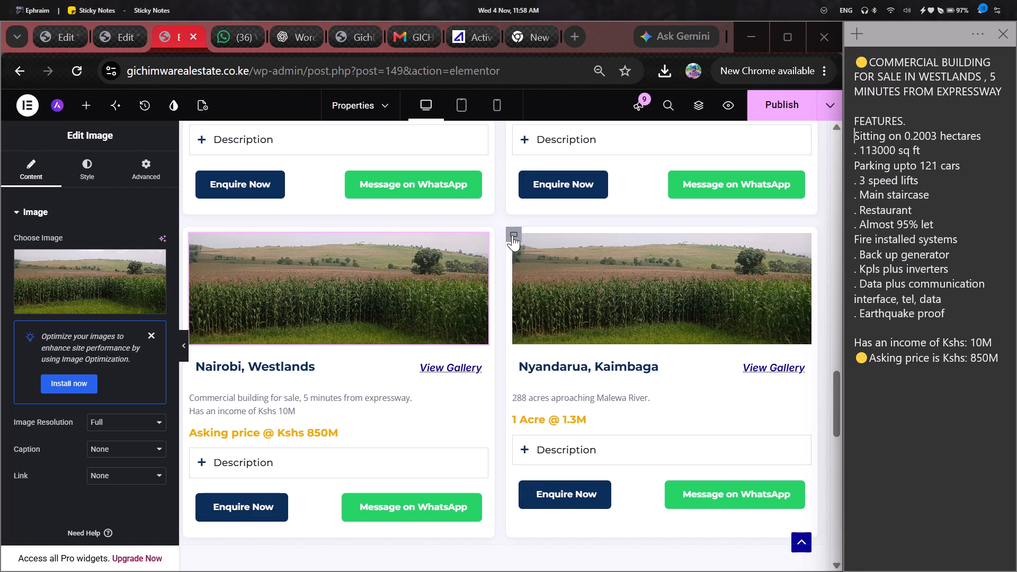
# In Chrome, open the Nairobi, Westlands card's Description text for editing and copy the green check mark before "Nyandarua, Kaimbaga.".
pyautogui.click(390, 476)
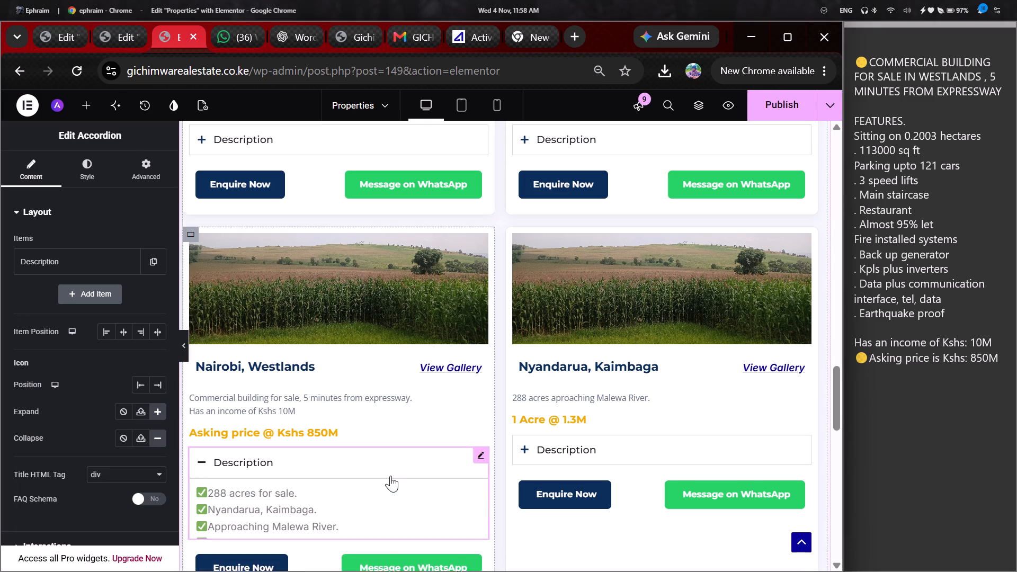
pyautogui.click(225, 491)
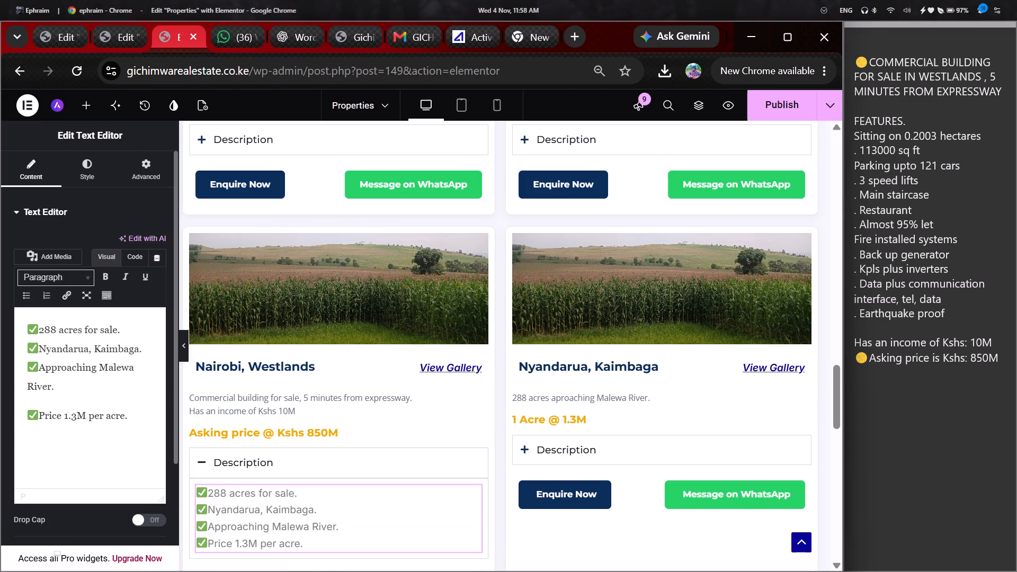
pyautogui.moveTo(40, 330); pyautogui.dragTo(22, 327)
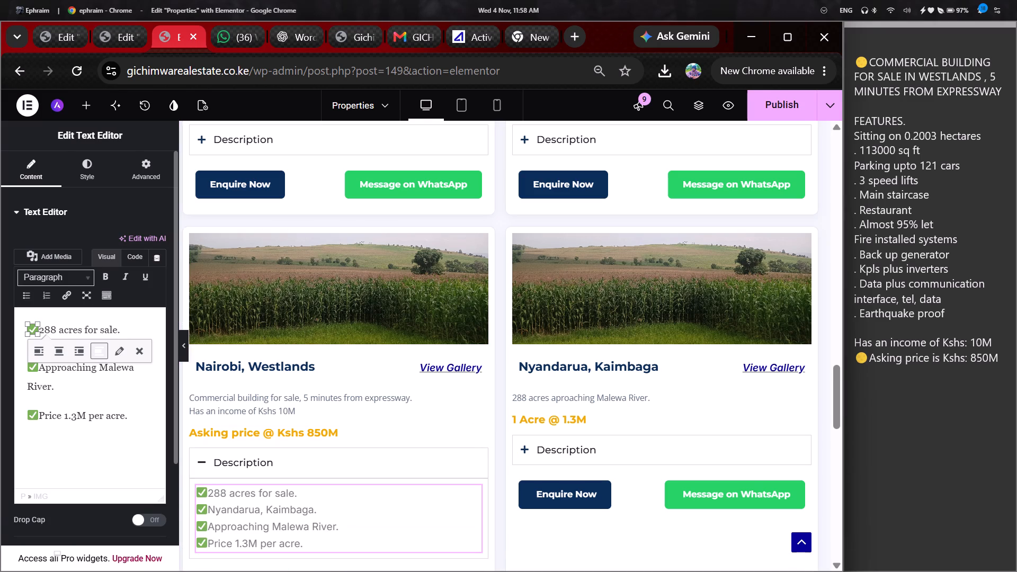
pyautogui.click(22, 327)
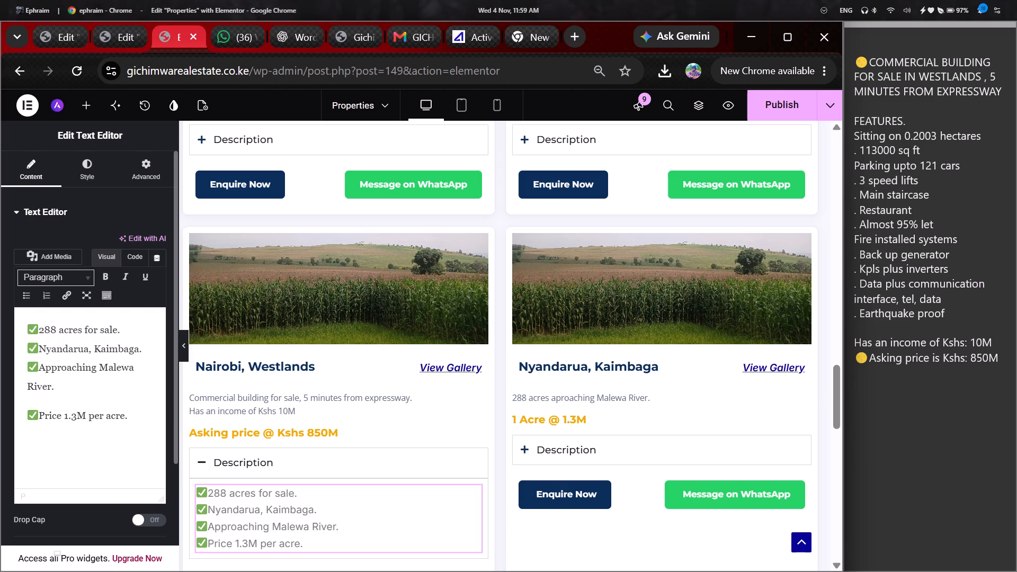
pyautogui.click(24, 346)
pyautogui.moveTo(24, 346); pyautogui.dragTo(32, 348)
pyautogui.moveTo(32, 348); pyautogui.dragTo(41, 346)
pyautogui.moveTo(38, 347); pyautogui.dragTo(21, 348)
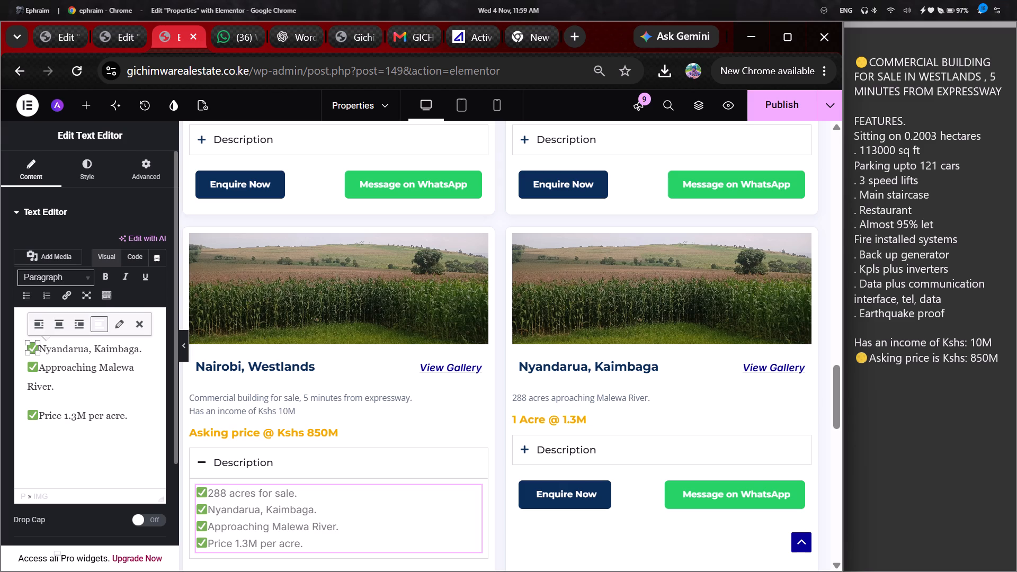
pyautogui.hotkey('ctrl', 'c')
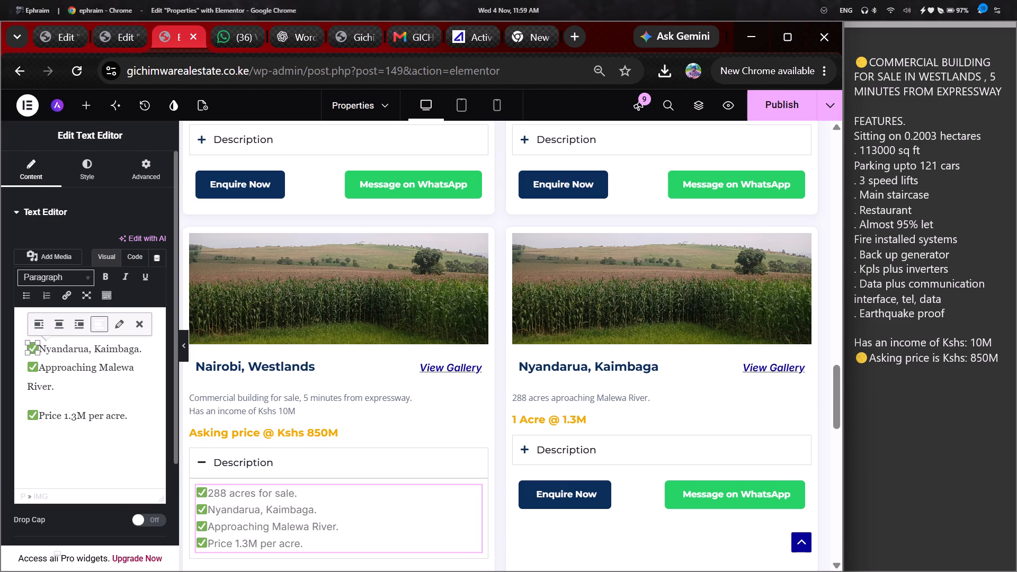
pyautogui.rightClick(32, 344)
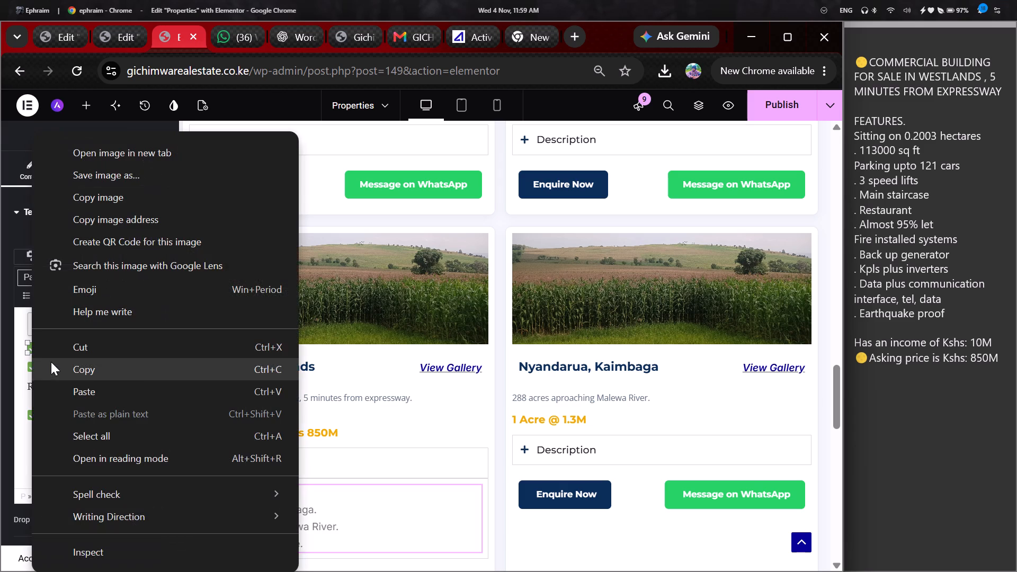
pyautogui.click(53, 364)
pyautogui.click(105, 404)
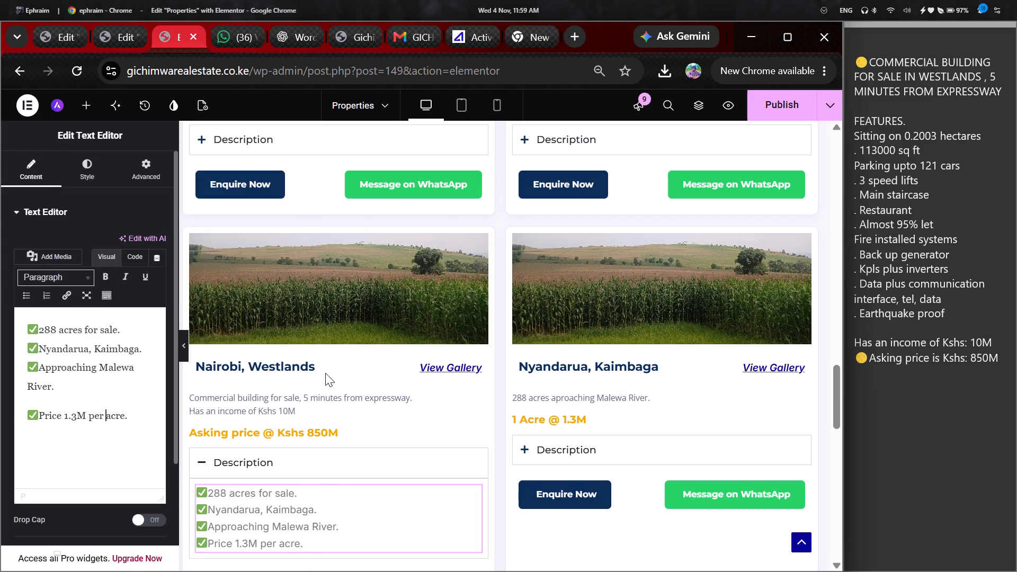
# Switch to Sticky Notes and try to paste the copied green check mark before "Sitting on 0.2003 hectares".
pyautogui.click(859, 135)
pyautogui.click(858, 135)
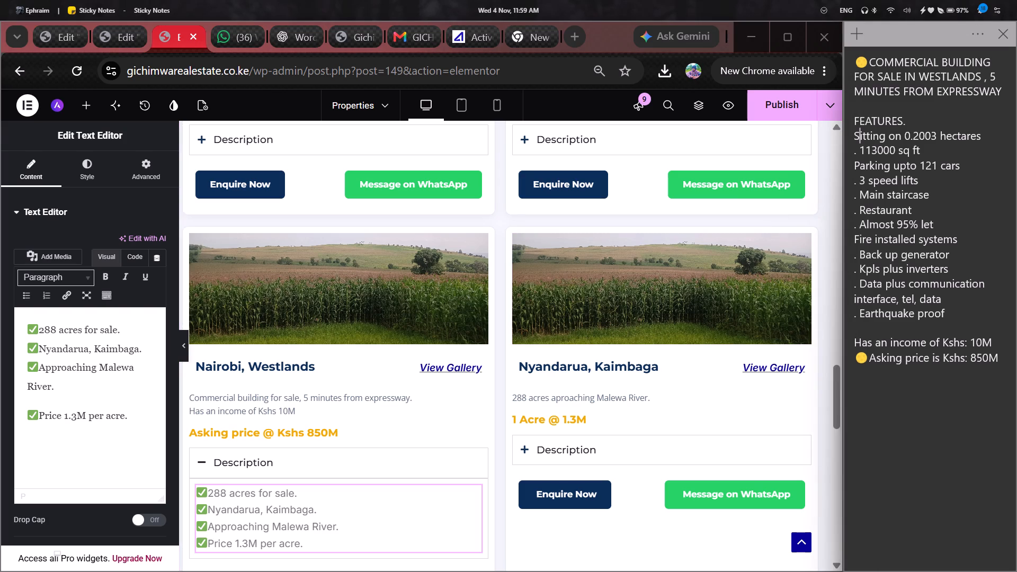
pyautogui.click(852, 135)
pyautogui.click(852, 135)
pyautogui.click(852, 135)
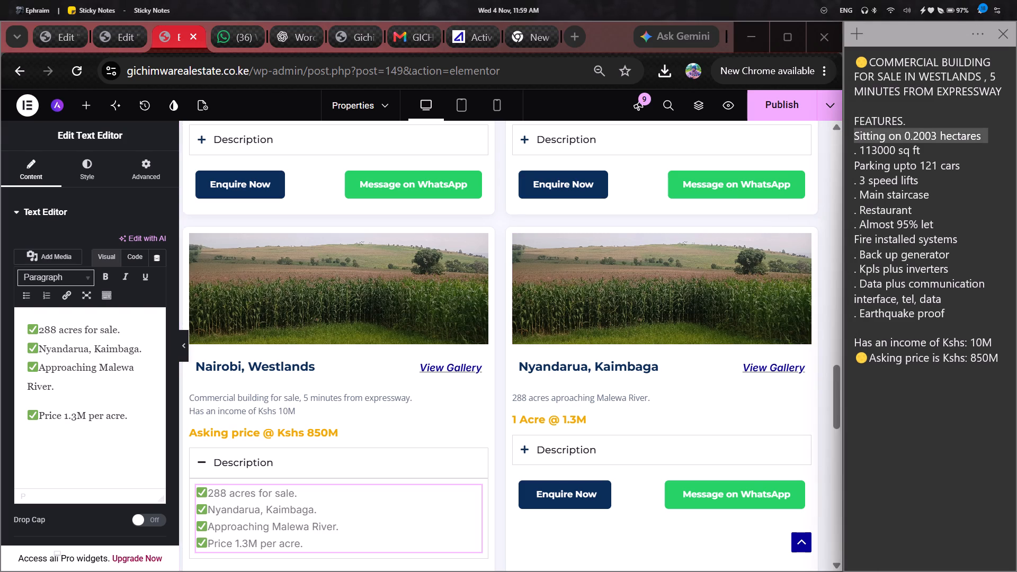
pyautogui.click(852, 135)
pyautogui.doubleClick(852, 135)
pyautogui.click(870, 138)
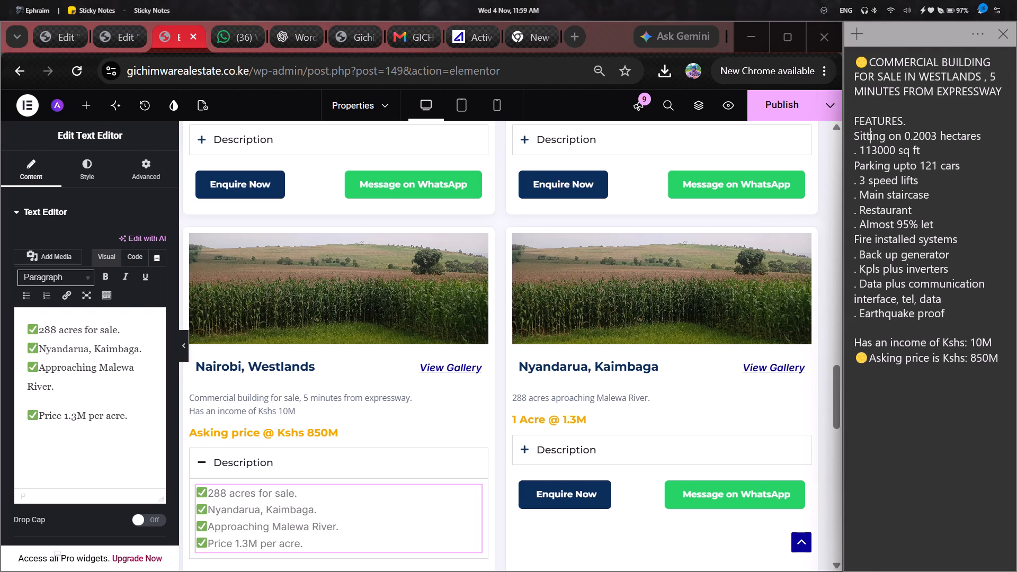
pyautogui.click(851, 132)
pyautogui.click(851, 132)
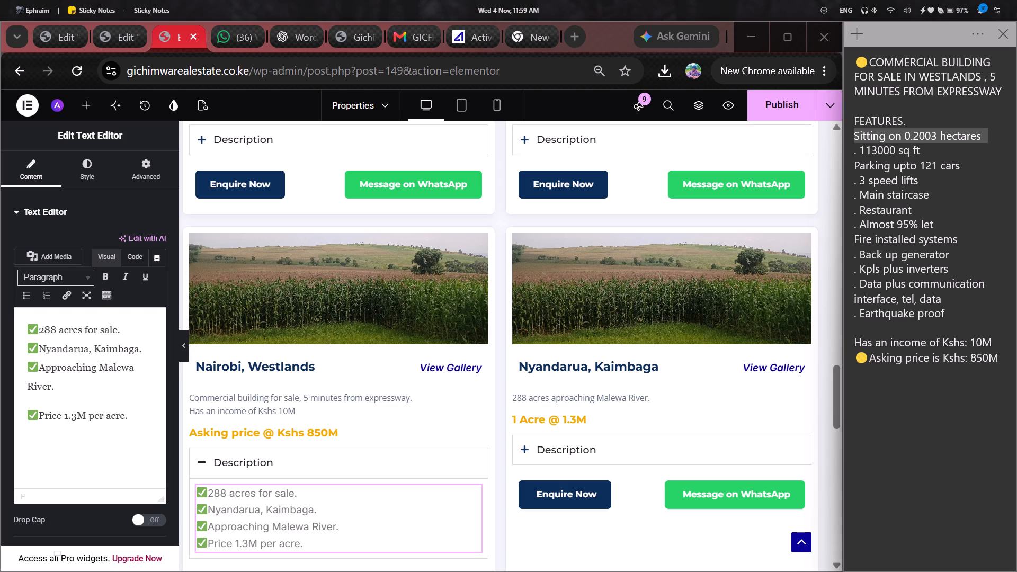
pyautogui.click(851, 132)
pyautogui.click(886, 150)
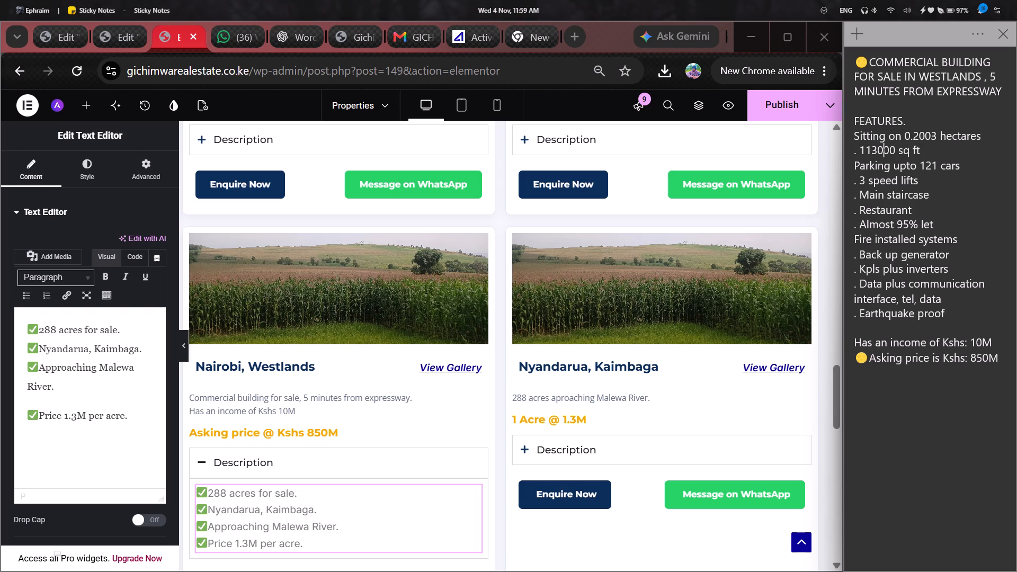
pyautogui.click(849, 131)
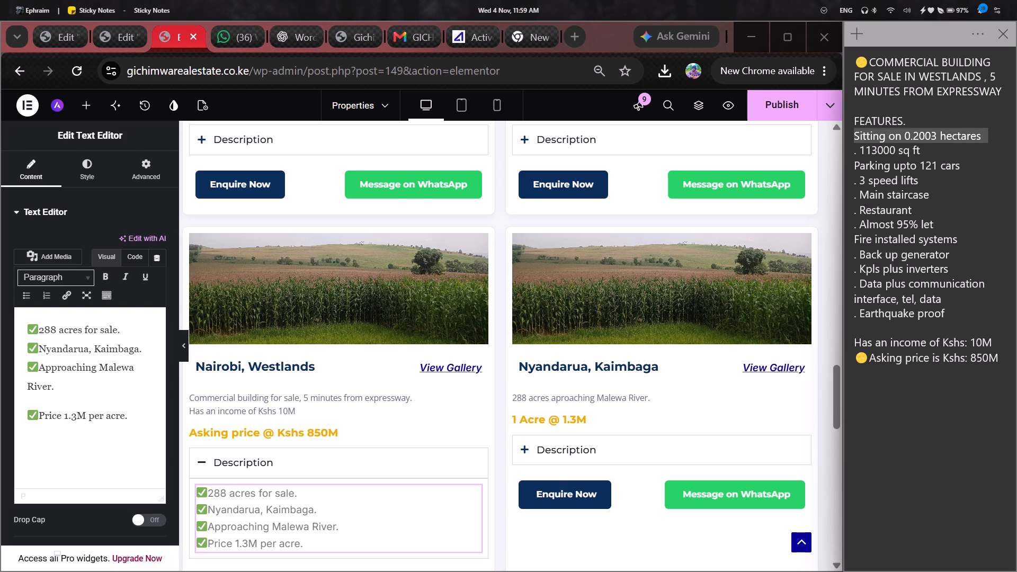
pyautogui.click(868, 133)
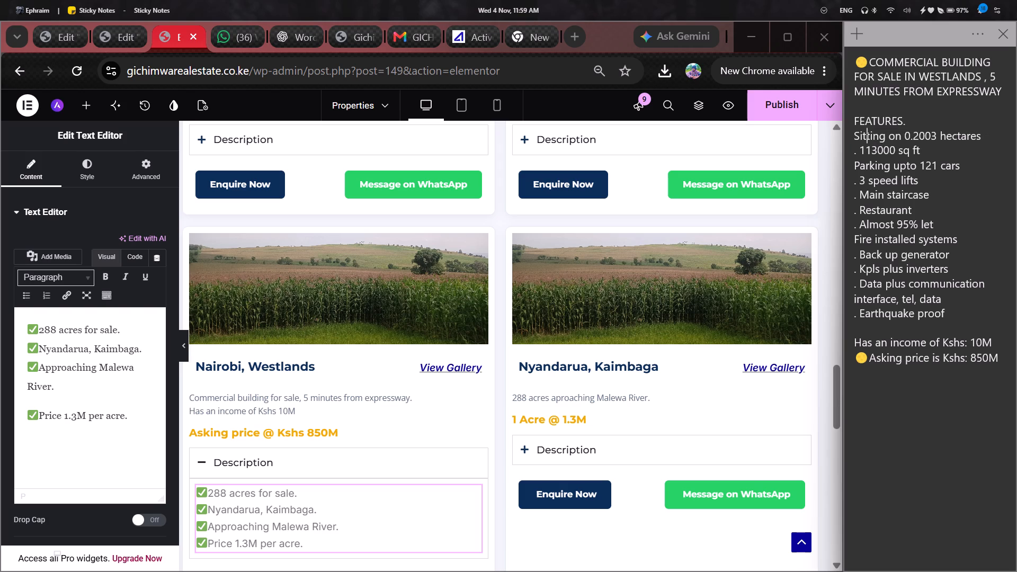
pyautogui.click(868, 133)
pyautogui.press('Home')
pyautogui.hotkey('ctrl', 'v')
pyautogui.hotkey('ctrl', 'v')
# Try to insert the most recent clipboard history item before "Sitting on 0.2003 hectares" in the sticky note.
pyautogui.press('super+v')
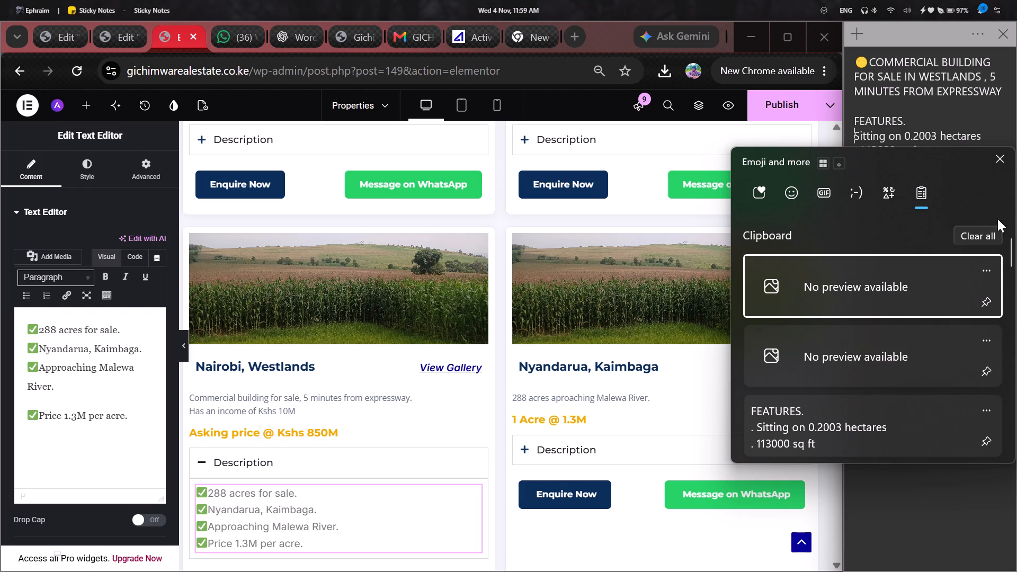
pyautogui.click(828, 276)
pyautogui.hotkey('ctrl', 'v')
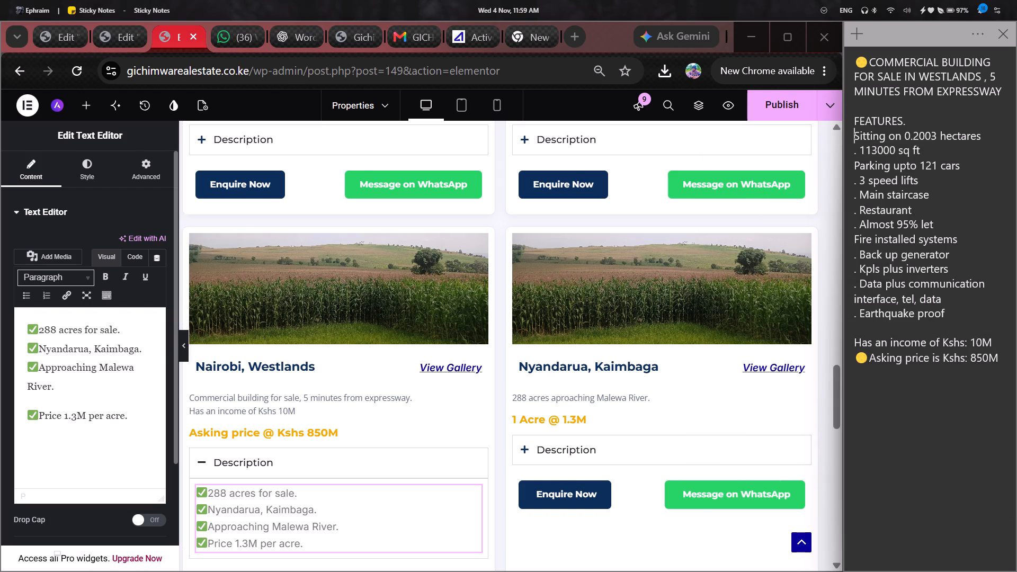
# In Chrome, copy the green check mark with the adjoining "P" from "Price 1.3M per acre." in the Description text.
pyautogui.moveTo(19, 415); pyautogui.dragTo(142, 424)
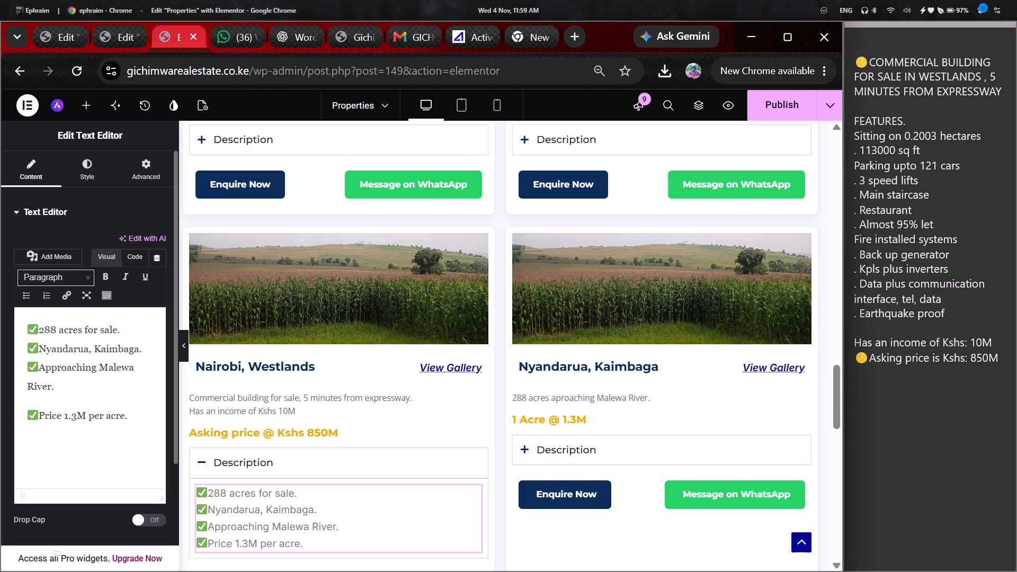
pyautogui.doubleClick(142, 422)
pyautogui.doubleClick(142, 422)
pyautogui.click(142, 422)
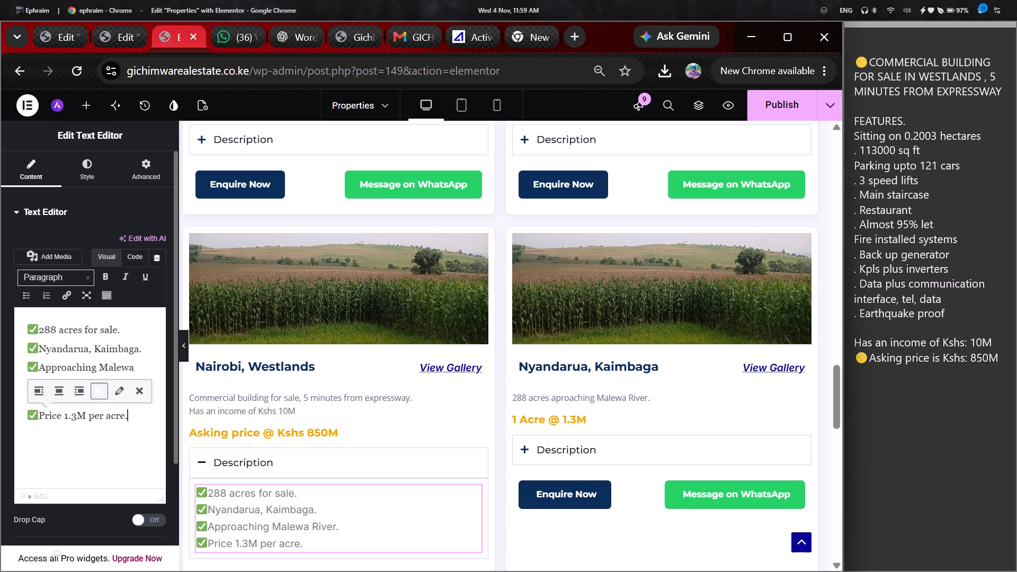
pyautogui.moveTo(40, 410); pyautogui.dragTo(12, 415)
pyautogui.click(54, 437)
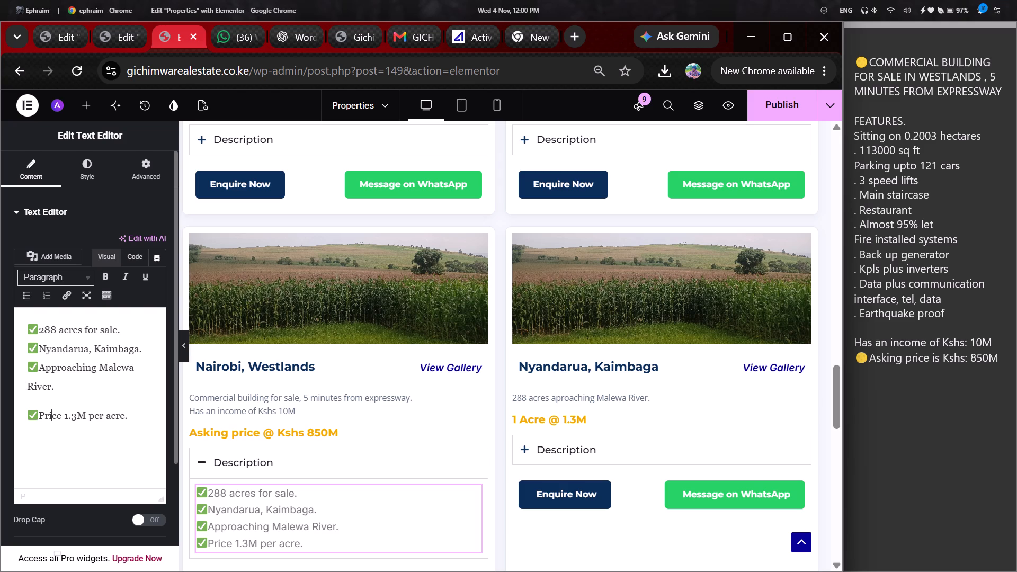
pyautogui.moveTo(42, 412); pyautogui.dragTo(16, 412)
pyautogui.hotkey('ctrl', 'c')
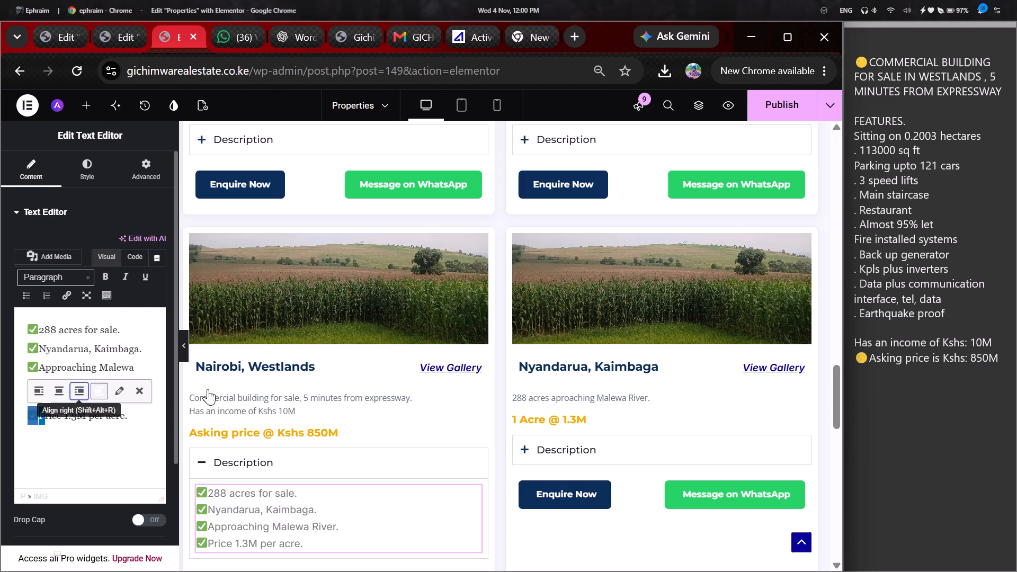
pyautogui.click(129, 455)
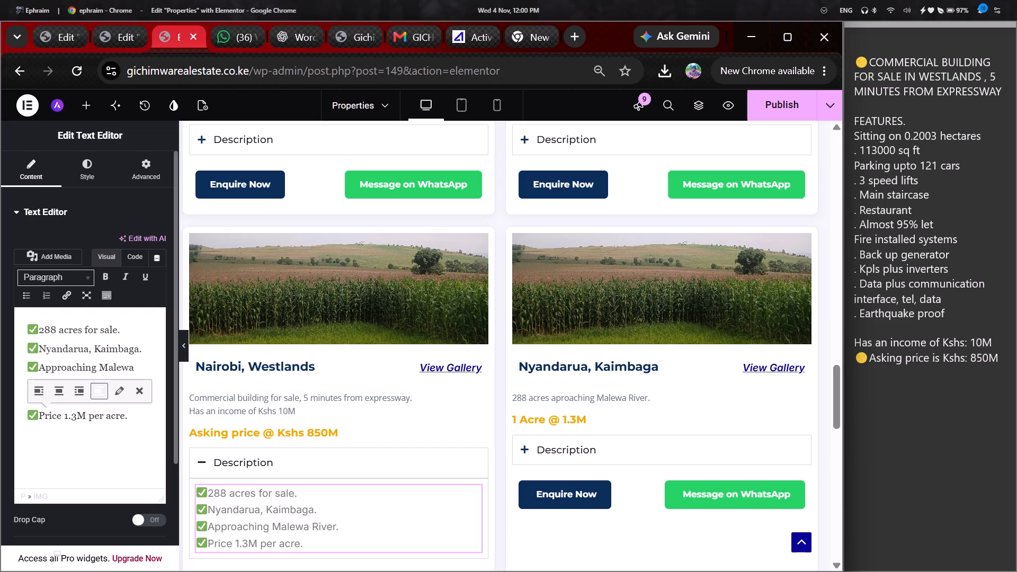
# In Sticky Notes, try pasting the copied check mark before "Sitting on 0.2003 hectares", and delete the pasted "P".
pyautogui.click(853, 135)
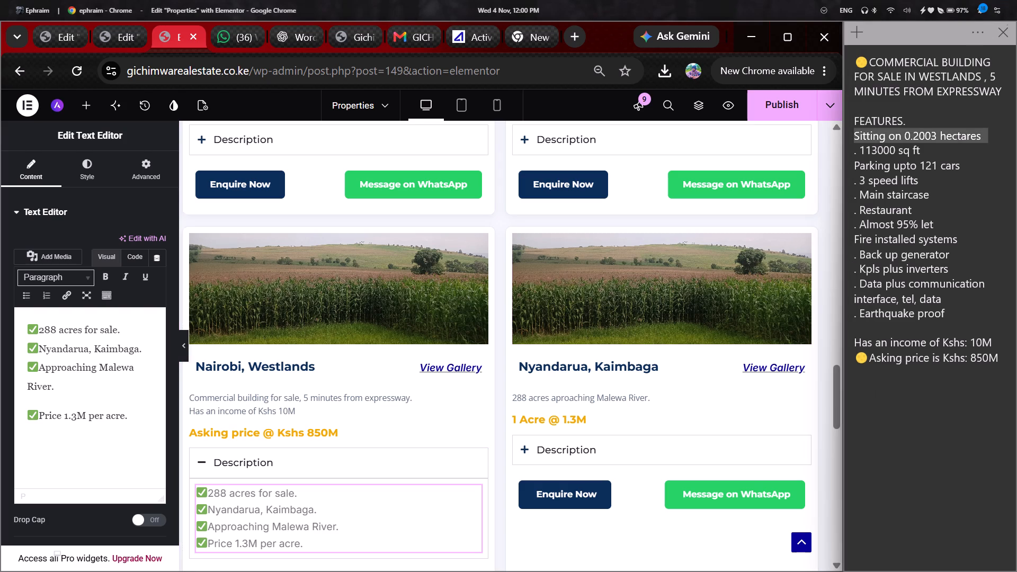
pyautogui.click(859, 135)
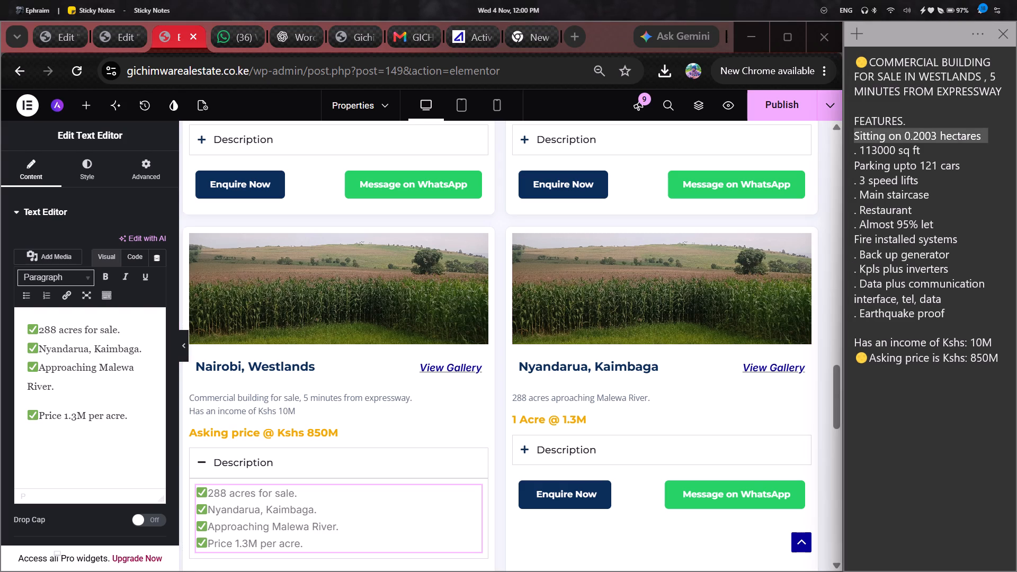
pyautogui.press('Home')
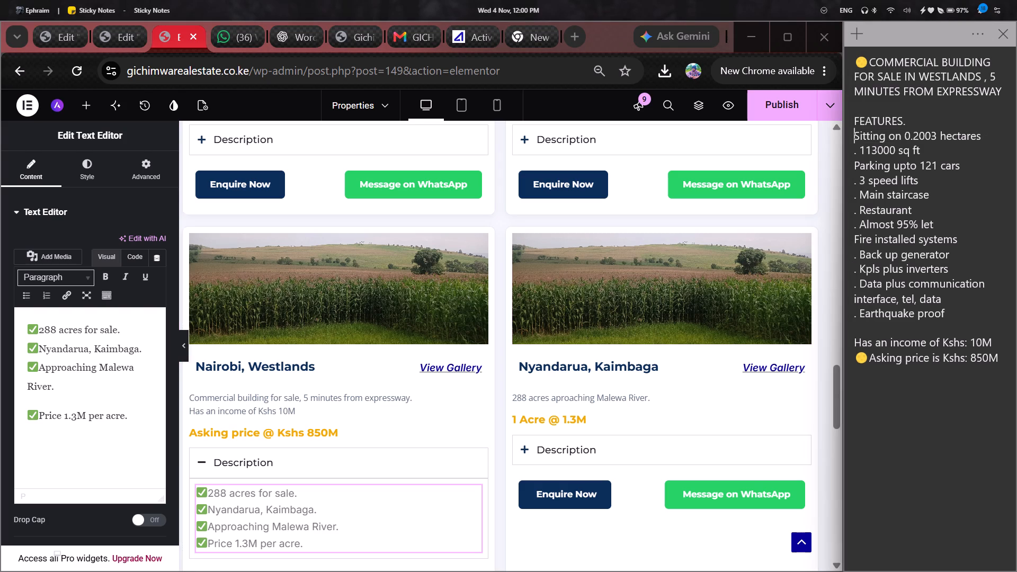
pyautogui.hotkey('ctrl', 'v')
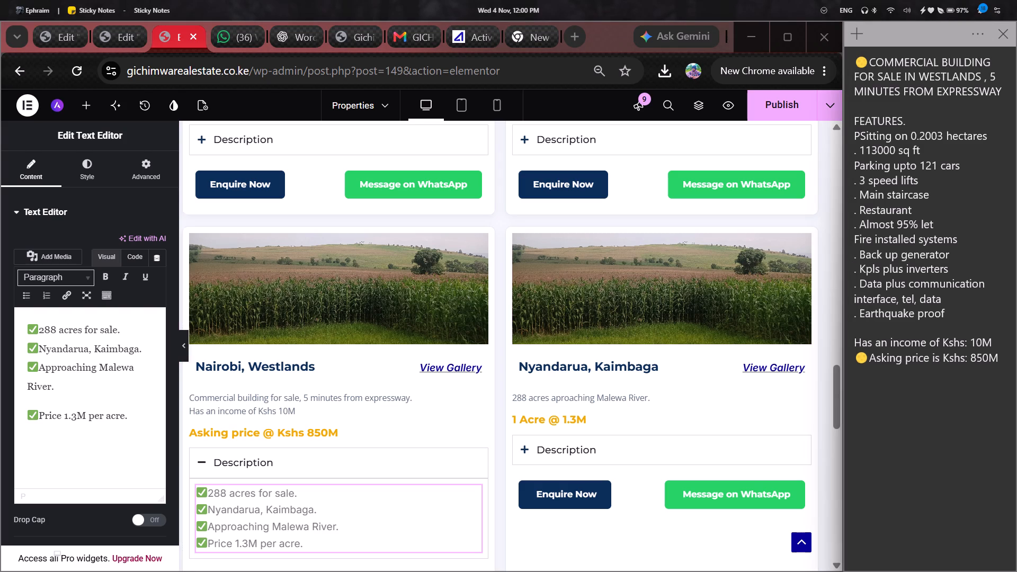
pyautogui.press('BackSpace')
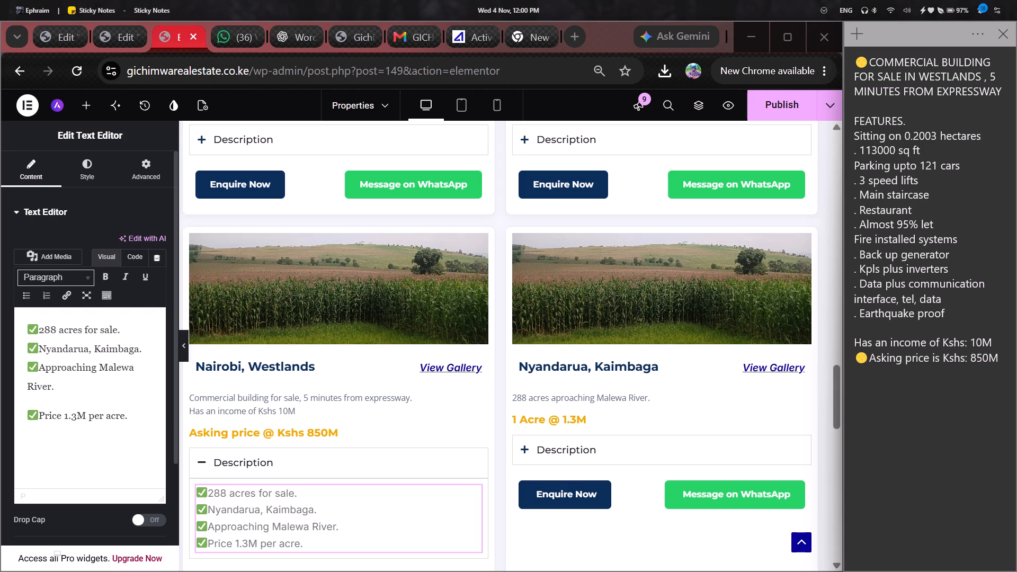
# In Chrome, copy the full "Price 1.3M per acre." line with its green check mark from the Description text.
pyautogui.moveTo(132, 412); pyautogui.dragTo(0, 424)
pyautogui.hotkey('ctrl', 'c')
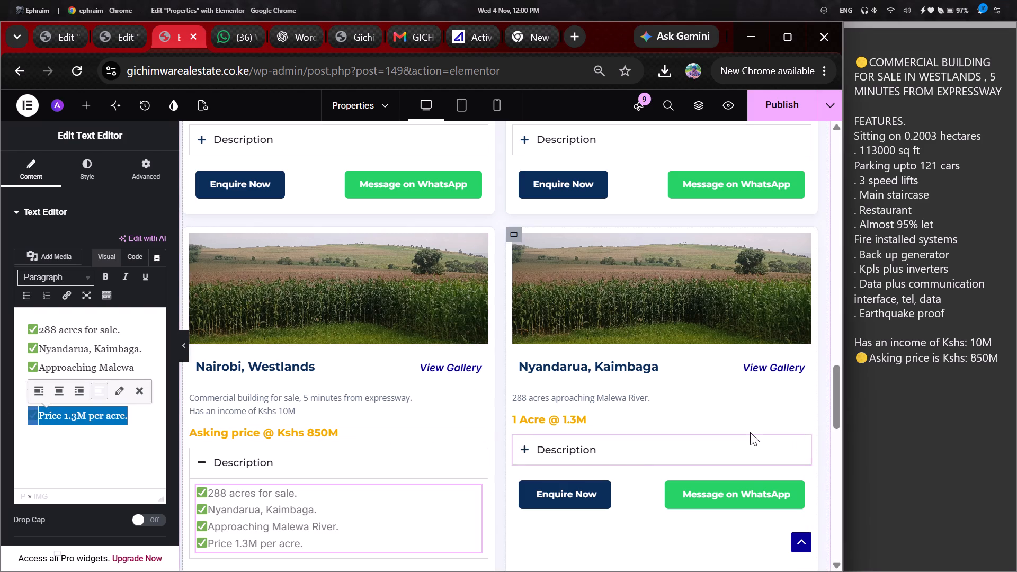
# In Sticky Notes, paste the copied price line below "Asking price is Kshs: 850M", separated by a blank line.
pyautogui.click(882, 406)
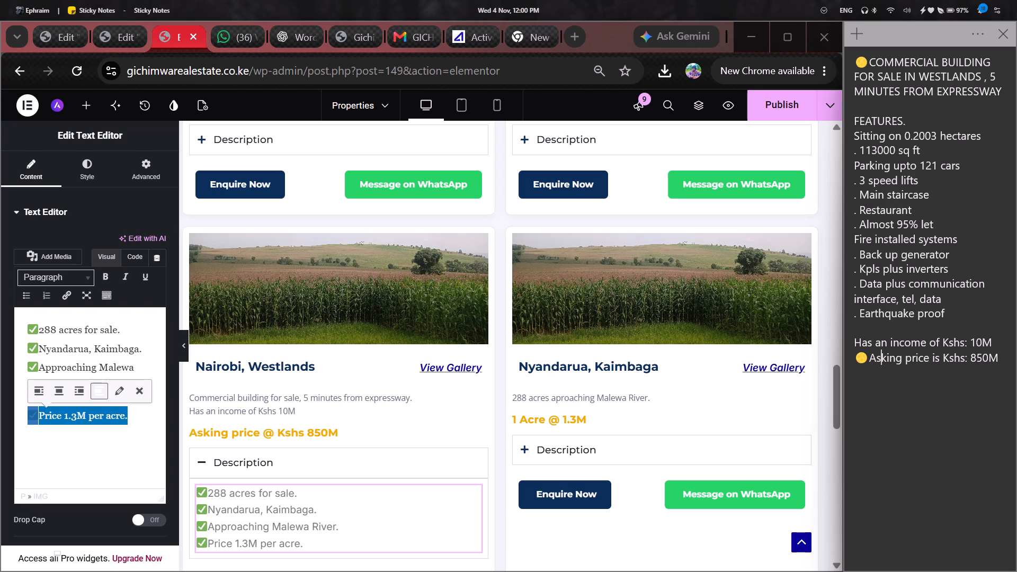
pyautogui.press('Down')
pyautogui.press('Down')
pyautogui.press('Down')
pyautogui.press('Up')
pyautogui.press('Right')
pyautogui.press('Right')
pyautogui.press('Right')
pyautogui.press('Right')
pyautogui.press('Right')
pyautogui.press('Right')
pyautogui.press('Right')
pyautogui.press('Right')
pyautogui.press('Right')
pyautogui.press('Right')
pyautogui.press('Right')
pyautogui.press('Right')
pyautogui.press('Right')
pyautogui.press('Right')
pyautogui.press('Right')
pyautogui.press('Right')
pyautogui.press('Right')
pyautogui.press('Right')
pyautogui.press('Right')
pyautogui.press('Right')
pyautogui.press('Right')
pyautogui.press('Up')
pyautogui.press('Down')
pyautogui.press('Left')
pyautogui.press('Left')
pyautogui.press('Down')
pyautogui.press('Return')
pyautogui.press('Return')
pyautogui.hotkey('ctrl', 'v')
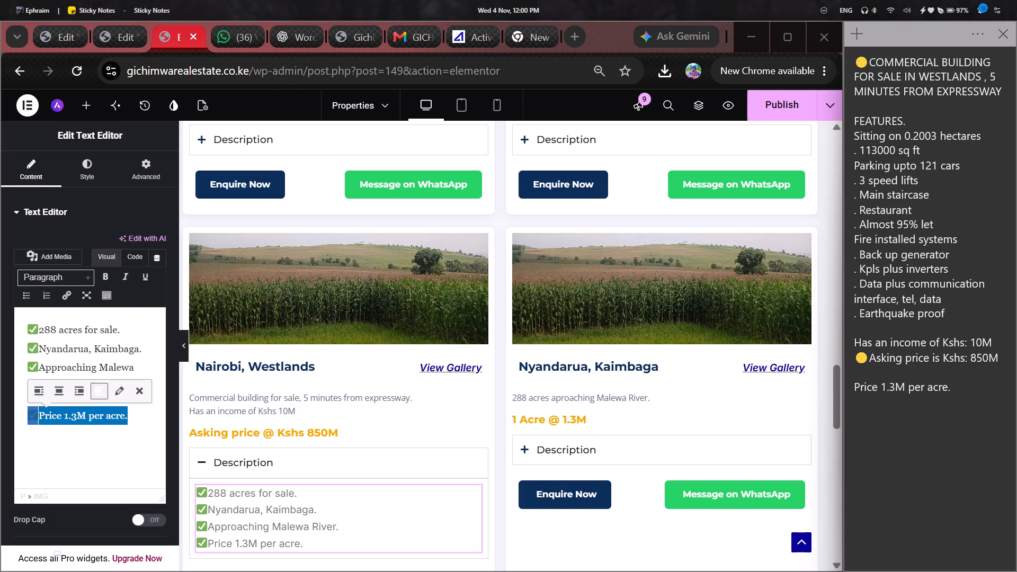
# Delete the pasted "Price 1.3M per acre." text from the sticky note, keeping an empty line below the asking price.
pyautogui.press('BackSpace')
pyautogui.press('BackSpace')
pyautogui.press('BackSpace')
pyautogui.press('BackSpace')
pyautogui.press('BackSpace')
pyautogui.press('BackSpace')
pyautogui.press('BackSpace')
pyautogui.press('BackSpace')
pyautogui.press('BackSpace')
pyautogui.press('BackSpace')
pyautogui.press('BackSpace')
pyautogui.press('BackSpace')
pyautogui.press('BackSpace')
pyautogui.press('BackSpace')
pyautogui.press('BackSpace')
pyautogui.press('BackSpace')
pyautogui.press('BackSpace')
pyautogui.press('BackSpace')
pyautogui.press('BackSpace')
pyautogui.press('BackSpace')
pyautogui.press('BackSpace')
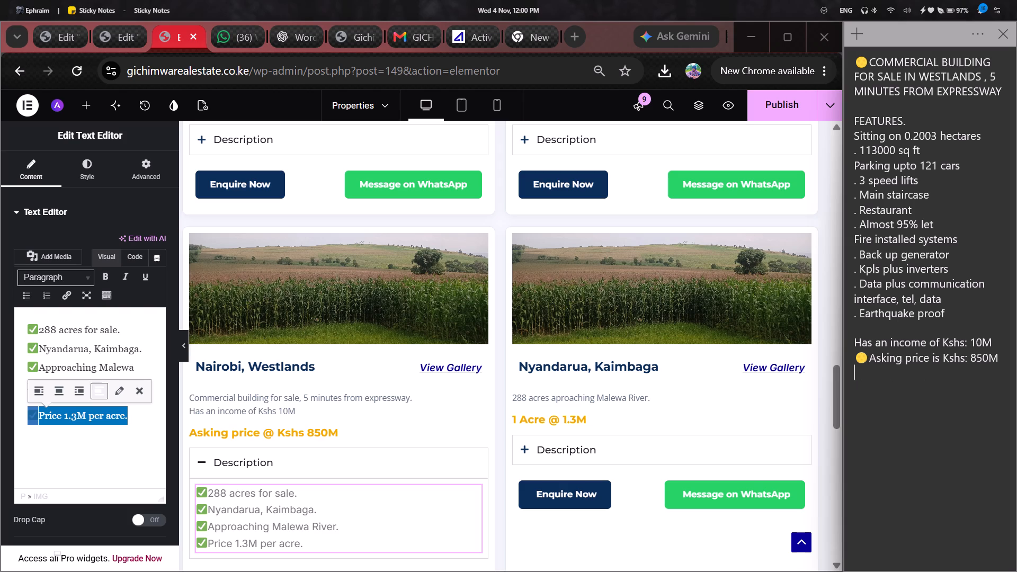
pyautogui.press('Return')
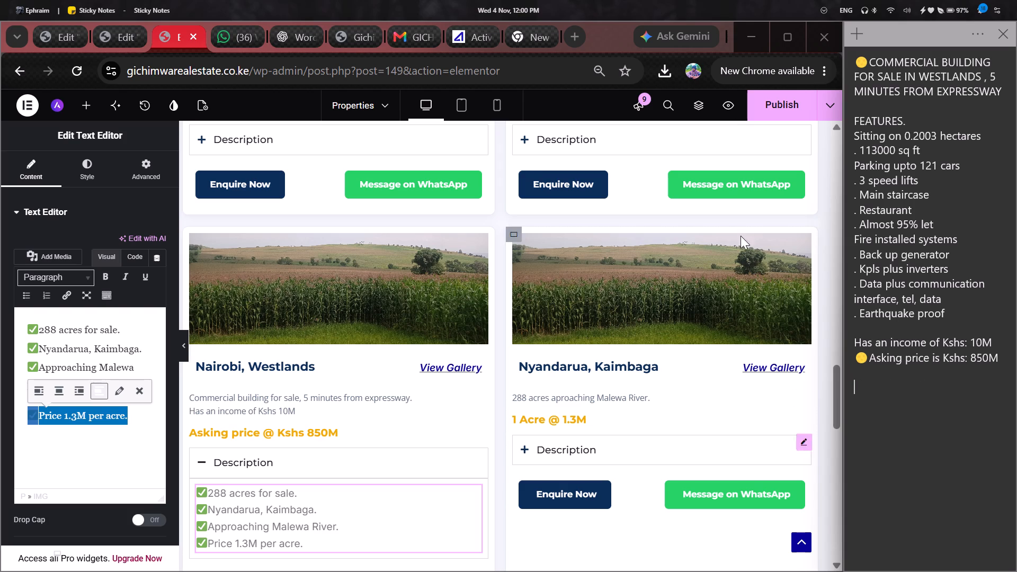
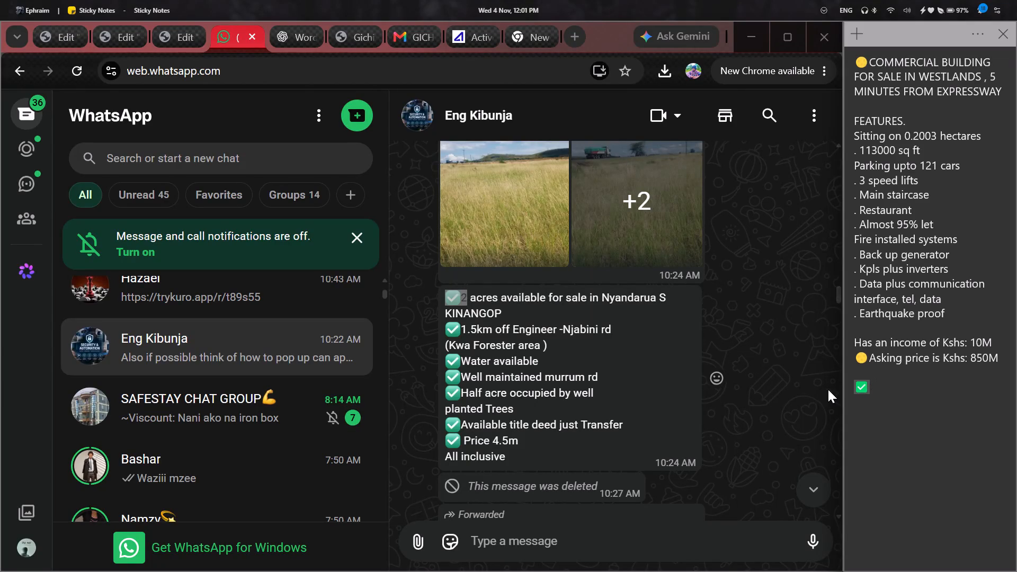
# Move the green check mark from below the asking price to the start of the "Sitting on 0.2003 hectares" line.
pyautogui.hotkey('ctrl', 'x')
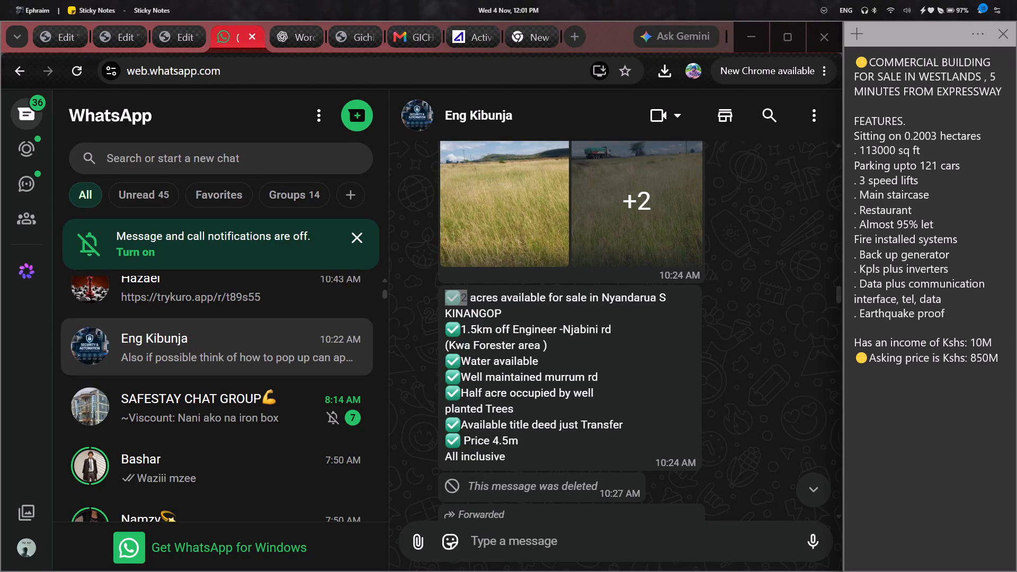
pyautogui.moveTo(871, 127); pyautogui.dragTo(866, 137)
pyautogui.click(866, 137)
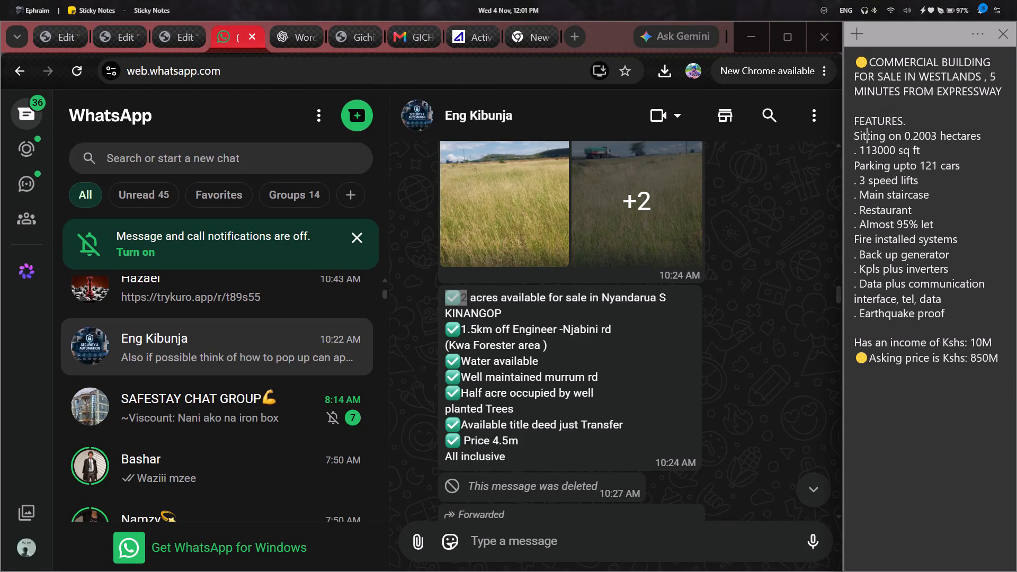
pyautogui.click(858, 136)
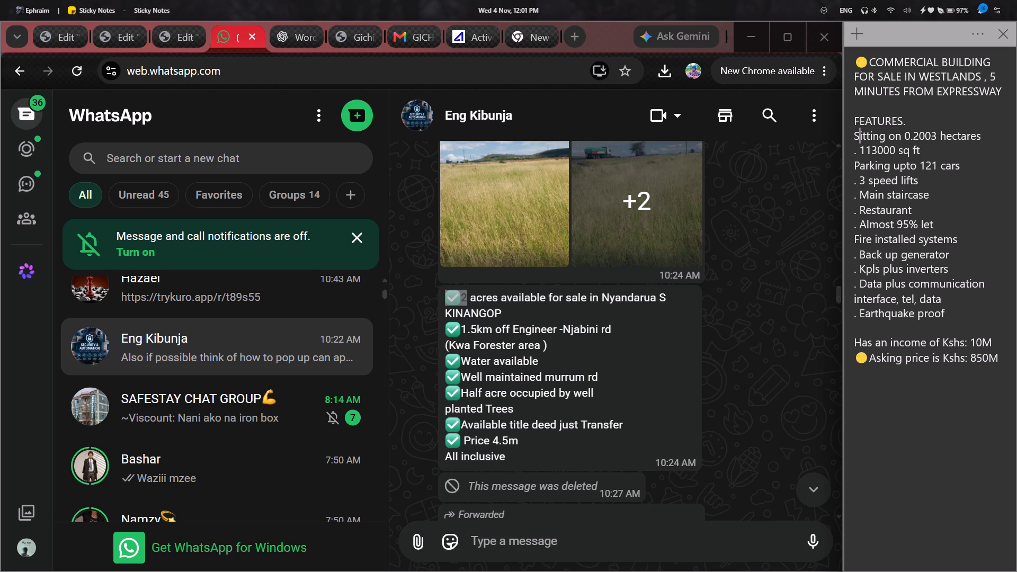
pyautogui.click(857, 135)
pyautogui.click(857, 135)
pyautogui.hotkey('ctrl', 'v')
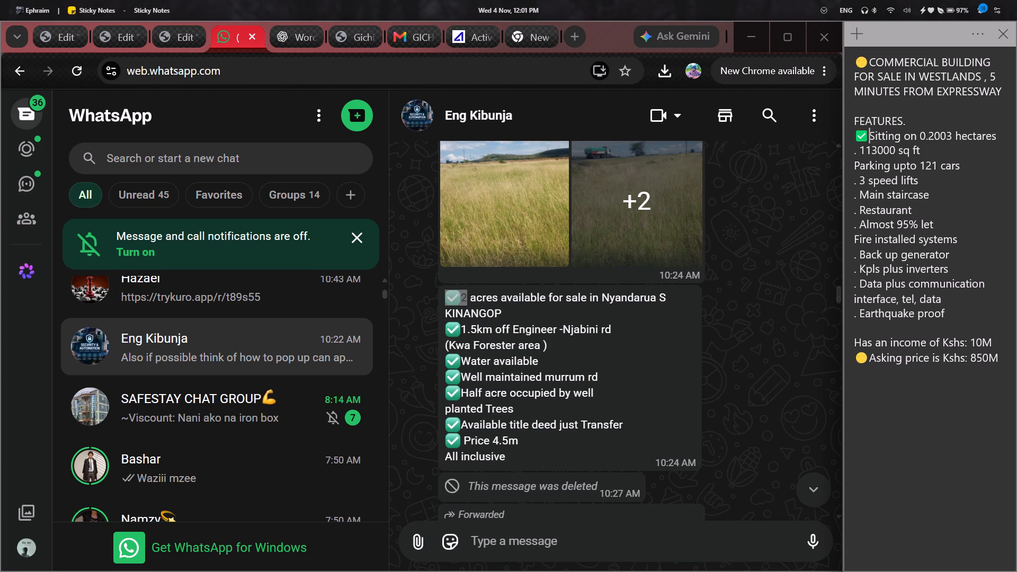
# Replace the leading dot and space before "113000 sq ft" with the green check mark.
pyautogui.press('Down')
pyautogui.press('Left')
pyautogui.press('Left')
pyautogui.press('Left')
pyautogui.press('Right')
pyautogui.press('BackSpace')
pyautogui.press('BackSpace')
# Paste the copied green check mark before "113000 sq ft" and before "Parking upto 121 cars" in the sticky note.
pyautogui.hotkey('ctrl', 'v')
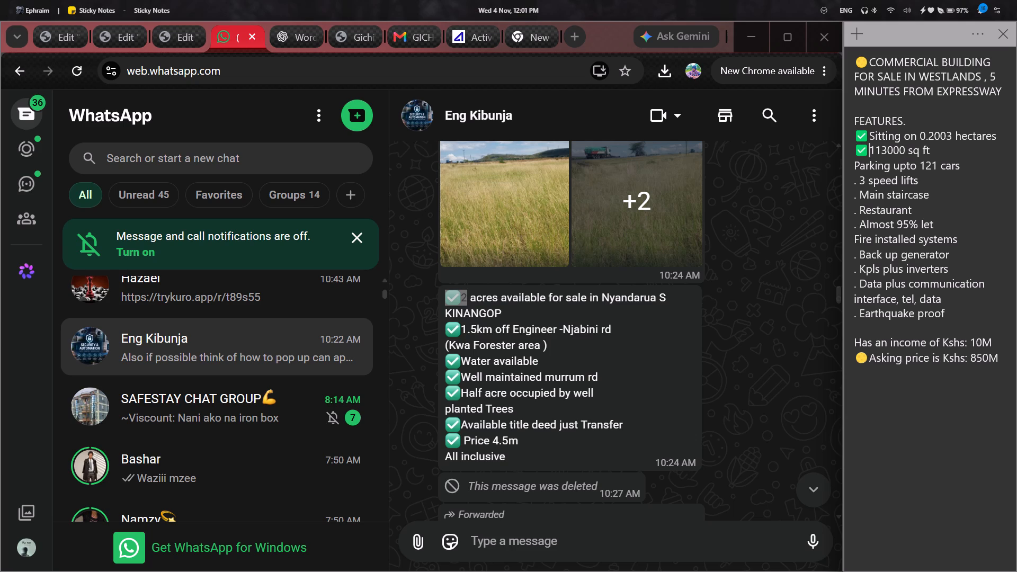
pyautogui.press('Down')
pyautogui.press('Home')
pyautogui.hotkey('ctrl', 'v')
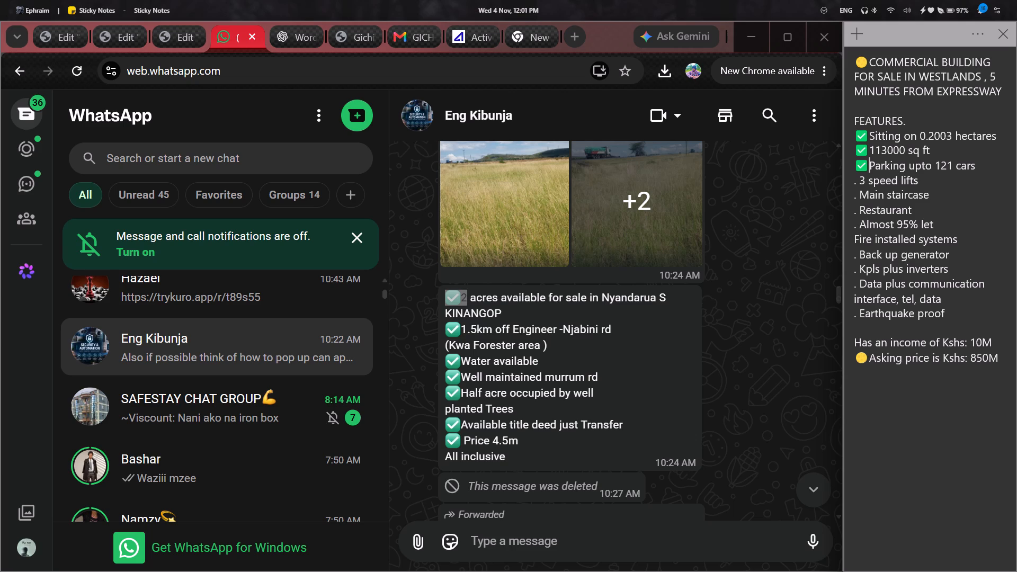
# Replace the leading dots of the "3 speed lifts" and "Main staircase" lines with the green check mark.
pyautogui.press('Down')
pyautogui.press('Left')
pyautogui.press('Left')
pyautogui.press('BackSpace')
pyautogui.press('BackSpace')
pyautogui.hotkey('ctrl', 'v')
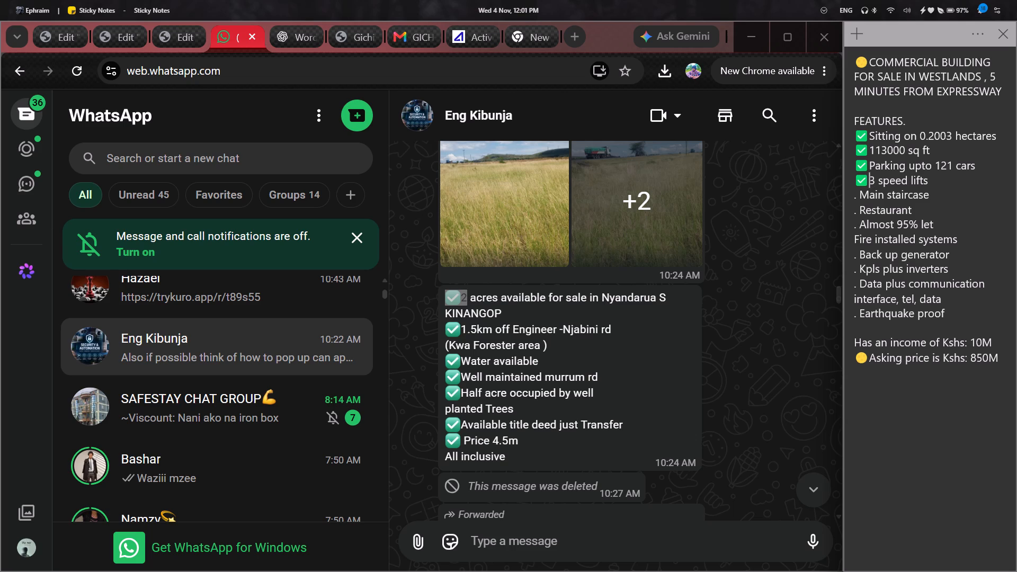
pyautogui.press('Down')
pyautogui.press('Left')
pyautogui.press('BackSpace')
pyautogui.press('BackSpace')
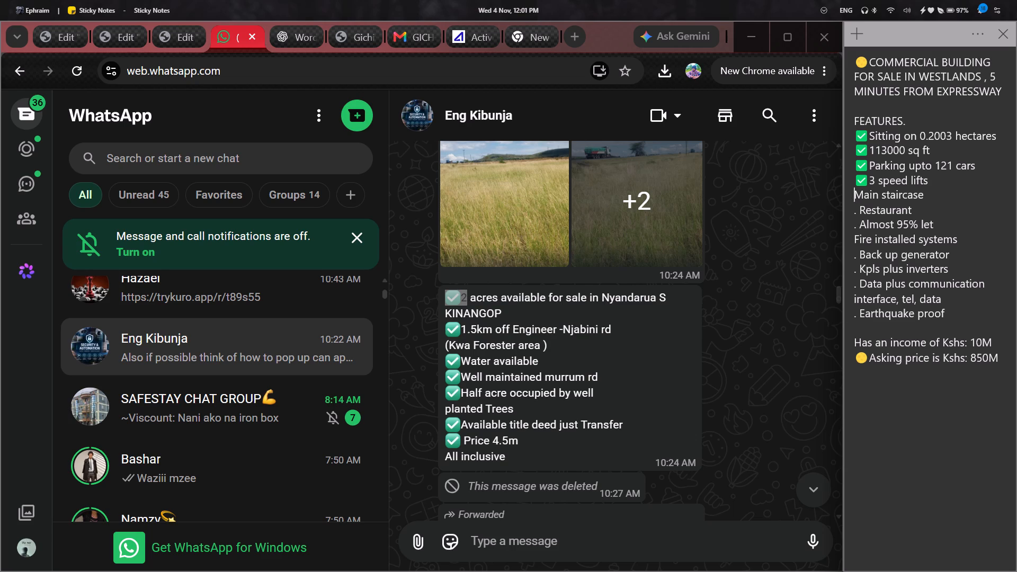
pyautogui.hotkey('ctrl', 'v')
# Replace the leading dot of the "Restaurant" line with the green check mark.
pyautogui.press('Down')
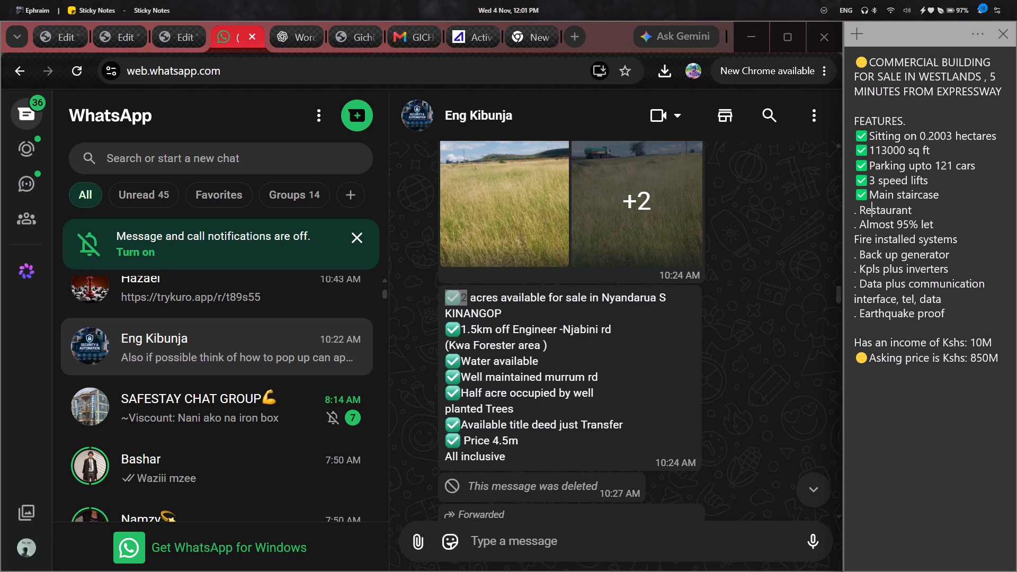
pyautogui.press('Left')
pyautogui.press('Left')
pyautogui.press('BackSpace')
pyautogui.press('BackSpace')
# Paste the green check mark before "Restaurant" and replace the leading dot of the "Almost 95% let" line with it.
pyautogui.hotkey('ctrl', 'v')
pyautogui.press('Down')
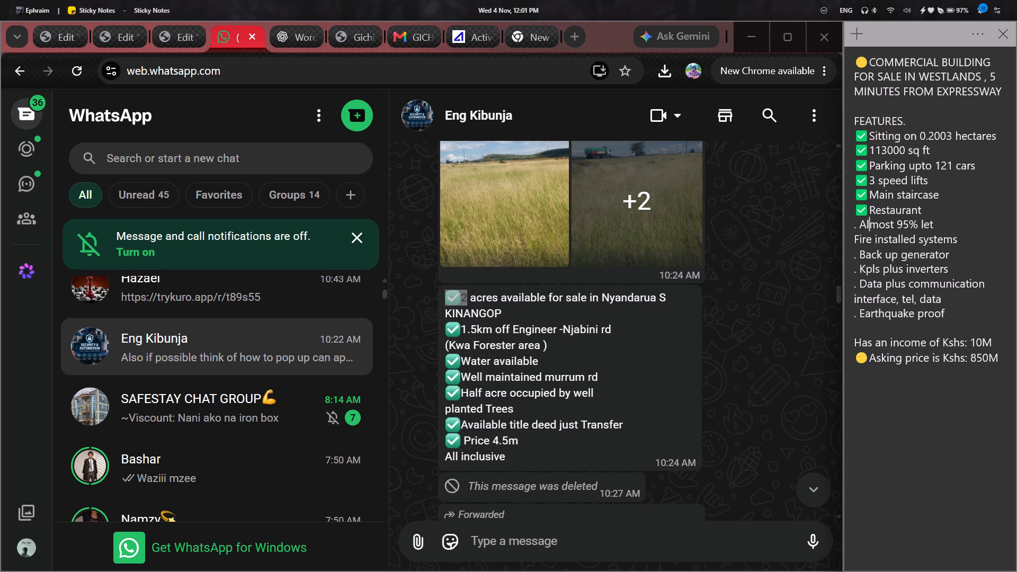
pyautogui.press('Left')
pyautogui.press('Left')
pyautogui.press('BackSpace')
pyautogui.press('BackSpace')
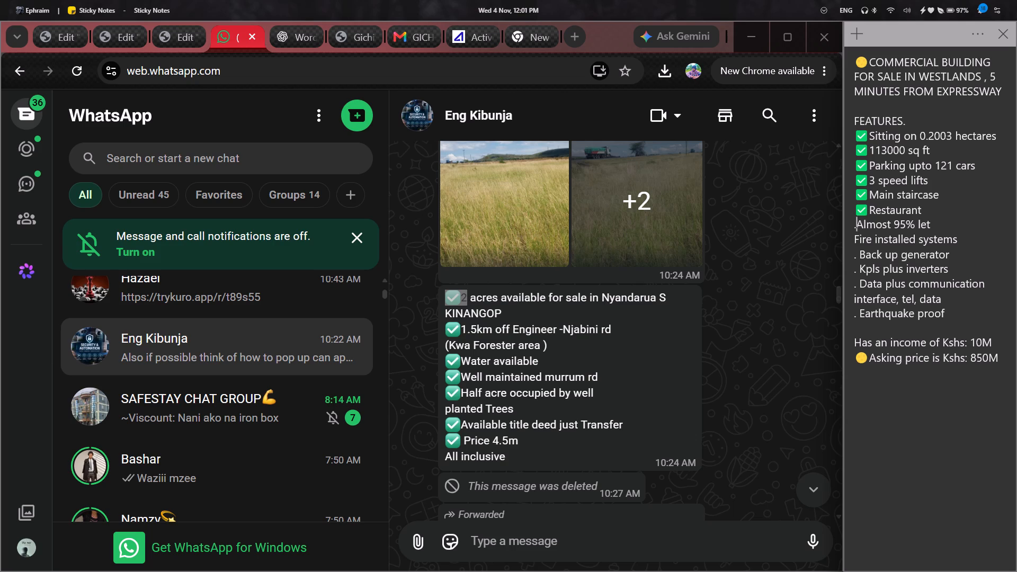
pyautogui.hotkey('ctrl', 'v')
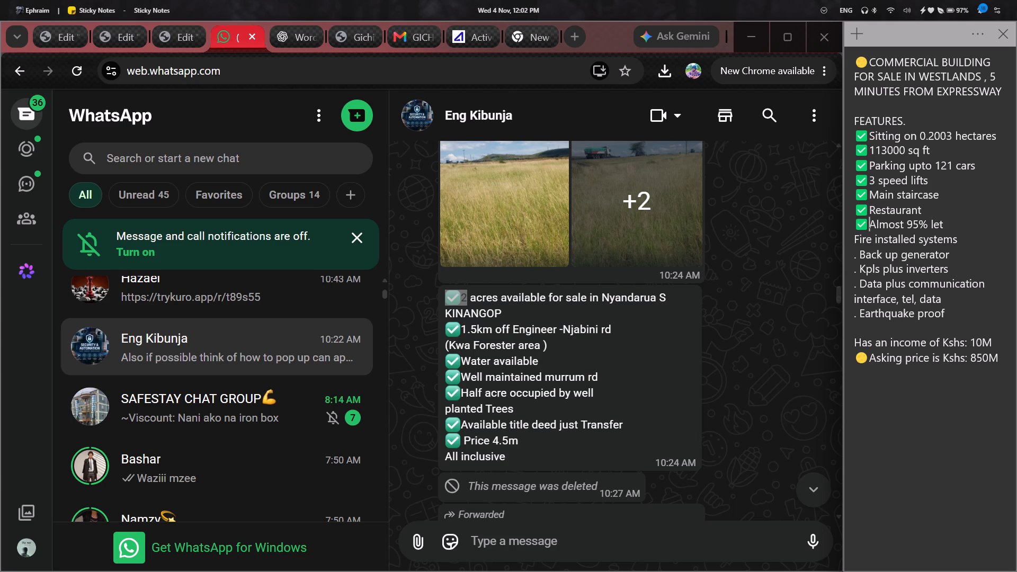
# Paste the green check mark before "Fire installed systems" in the sticky note.
pyautogui.press('Down')
pyautogui.press('Left')
pyautogui.press('Left')
pyautogui.press('Left')
pyautogui.press('Left')
pyautogui.hotkey('ctrl', 'v')
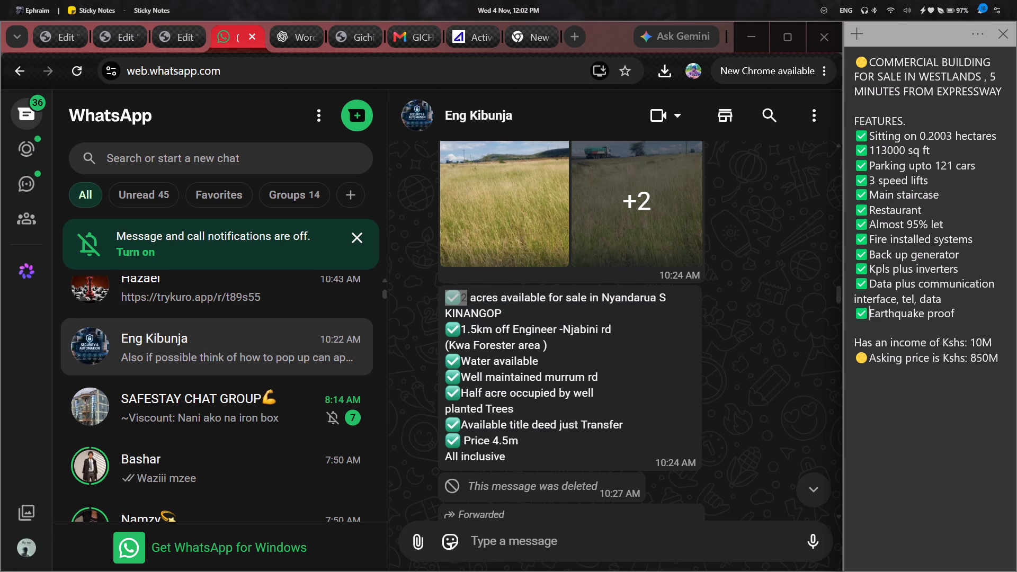
# Select the sticky note text from the "FEATURES." heading through the "Earthquake proof" line.
pyautogui.click(852, 120)
pyautogui.moveTo(852, 120); pyautogui.dragTo(980, 325)
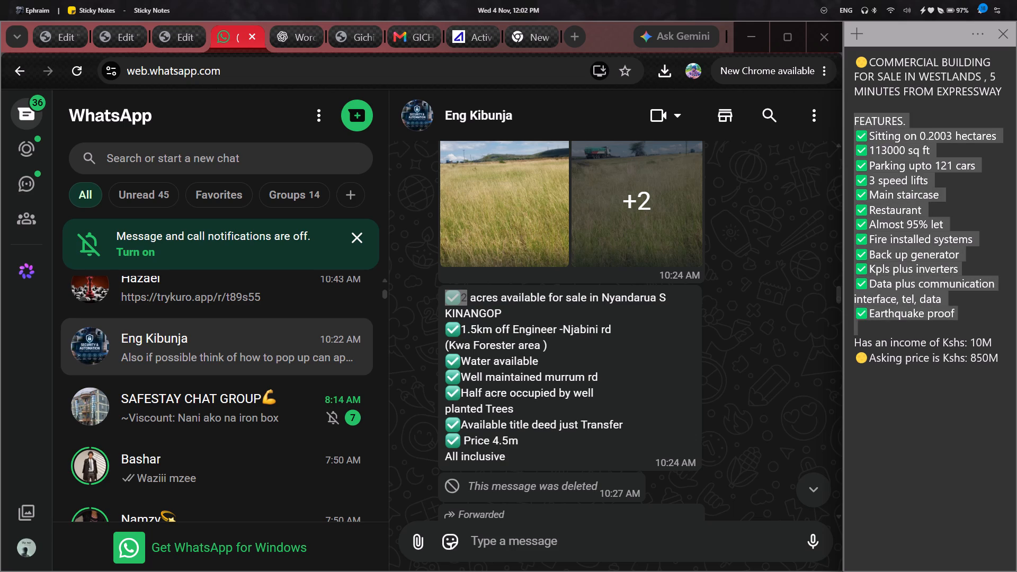
pyautogui.moveTo(980, 325); pyautogui.dragTo(971, 317)
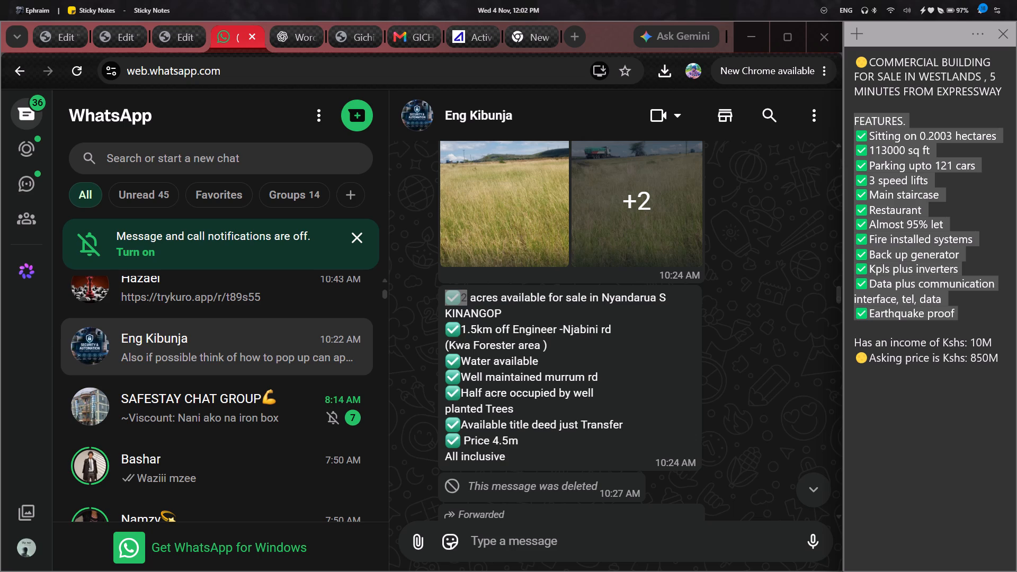
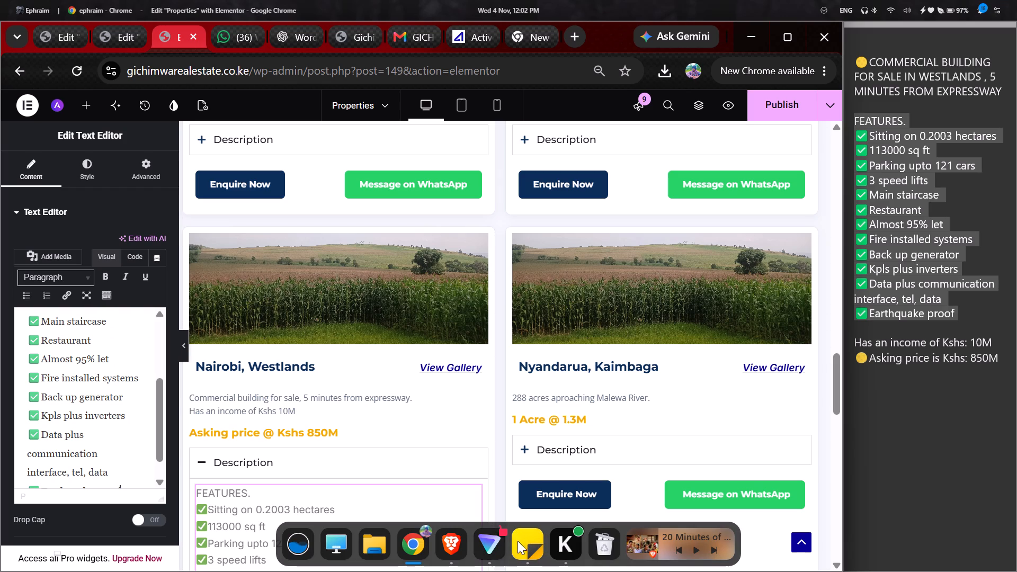
# Switch to Brave and play the "Mix - Omah Lay - Holy Ghost" playlist from the YouTube home feed.
pyautogui.click(453, 541)
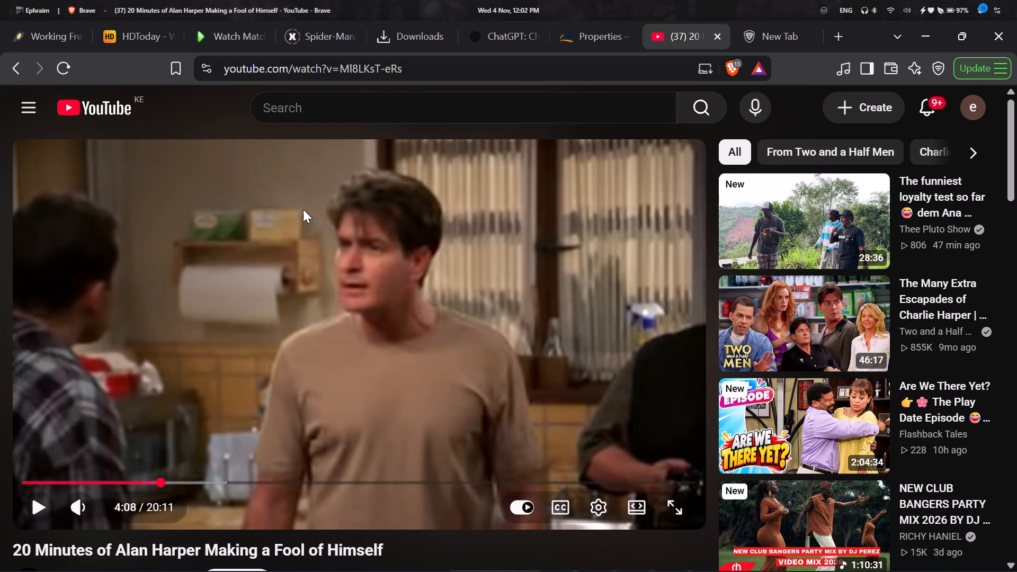
pyautogui.click(29, 106)
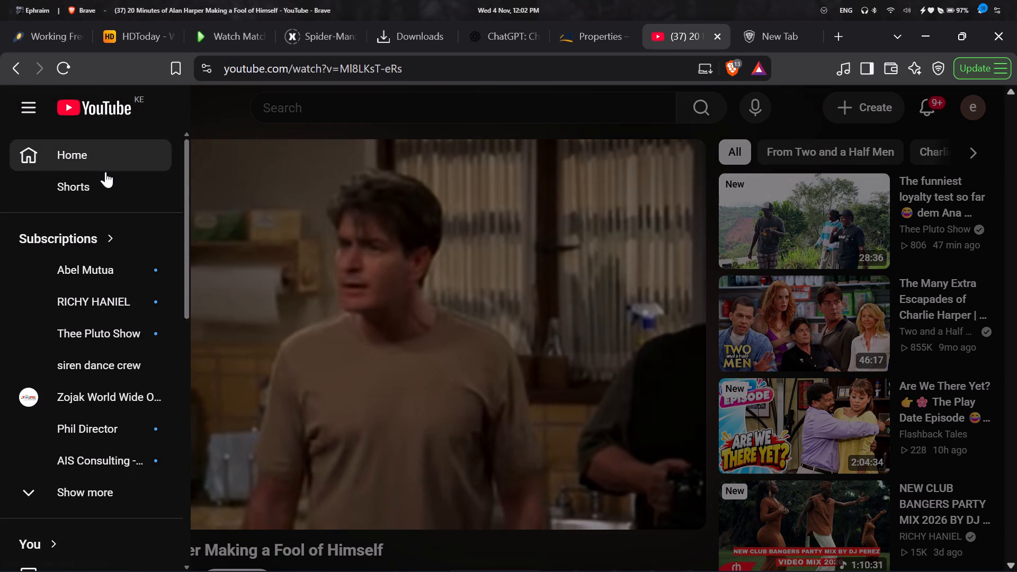
pyautogui.click(108, 159)
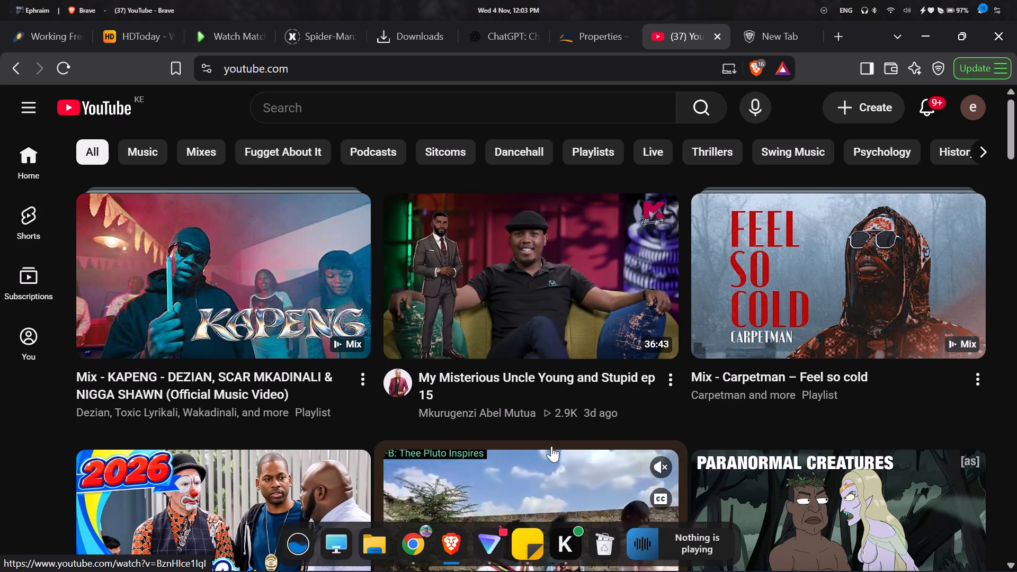
pyautogui.scroll(-3, 559, 428)
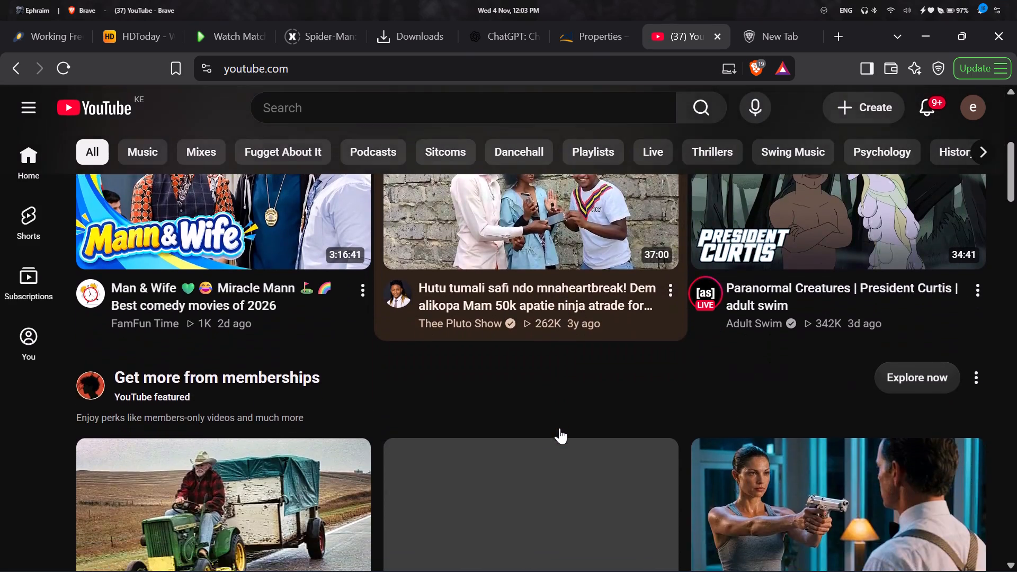
pyautogui.scroll(-4, 559, 428)
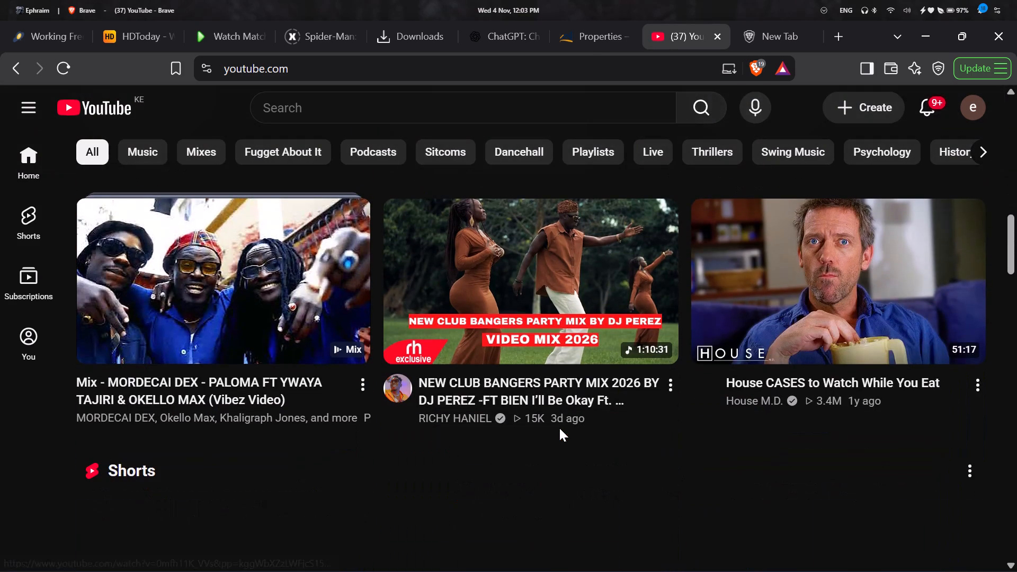
pyautogui.scroll(-3, 559, 428)
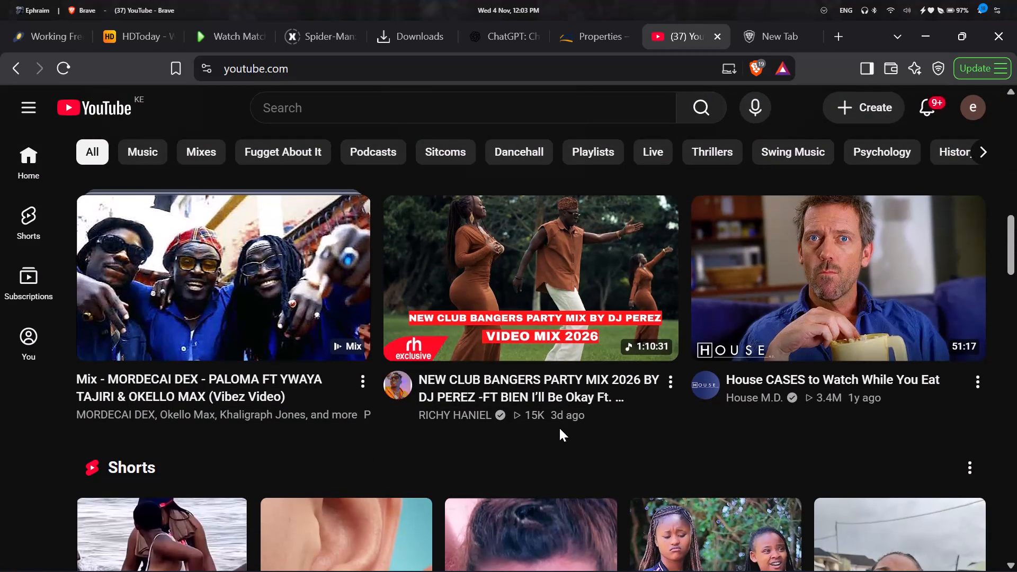
pyautogui.scroll(-3, 559, 428)
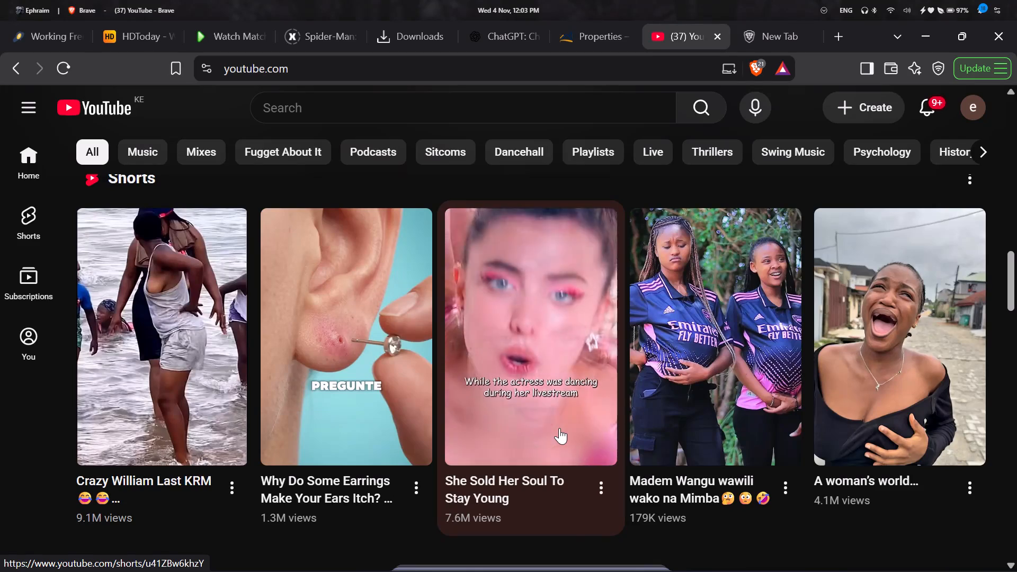
pyautogui.scroll(-2, 559, 428)
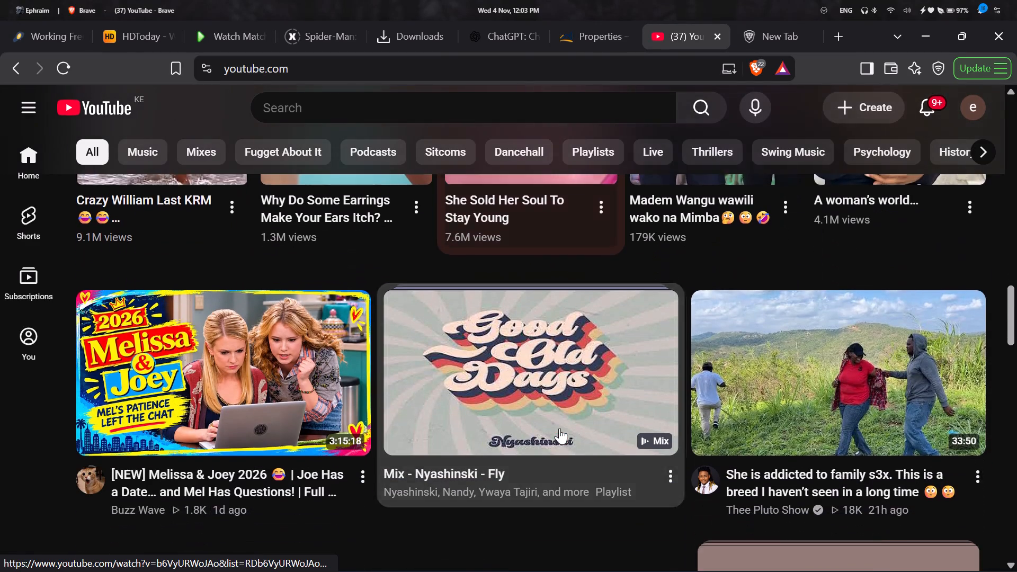
pyautogui.scroll(-3, 559, 428)
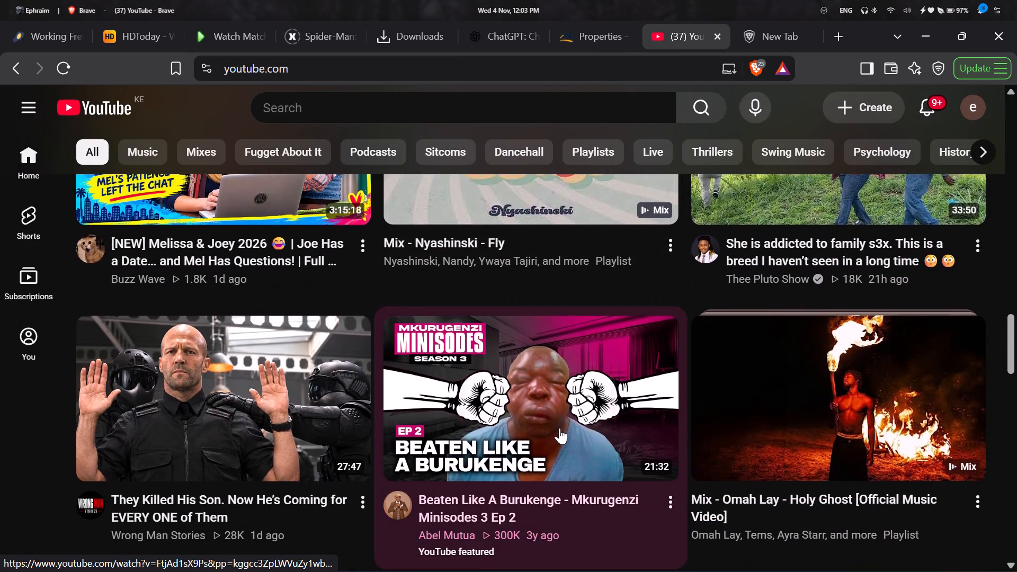
pyautogui.scroll(-2, 559, 428)
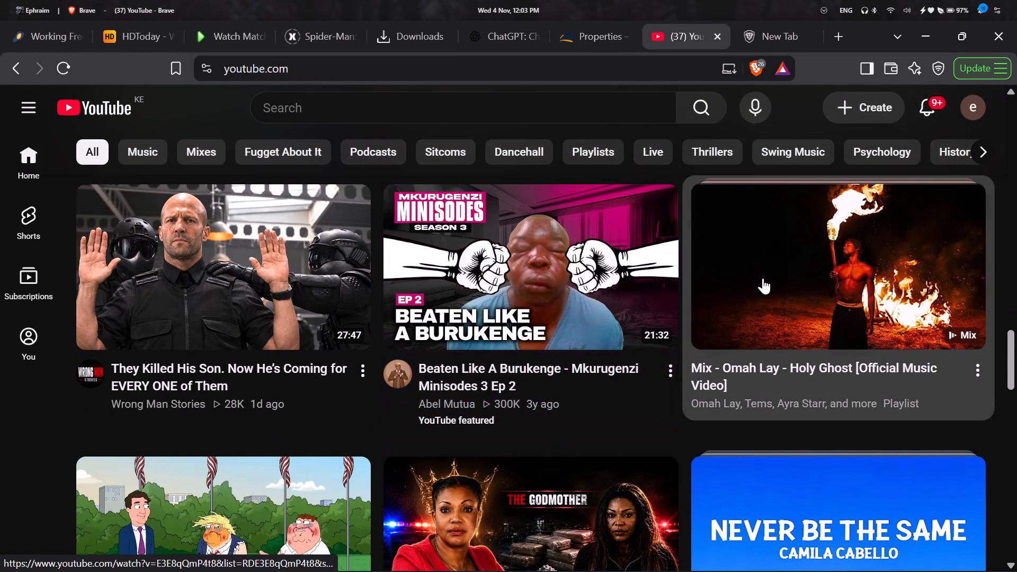
pyautogui.click(763, 278)
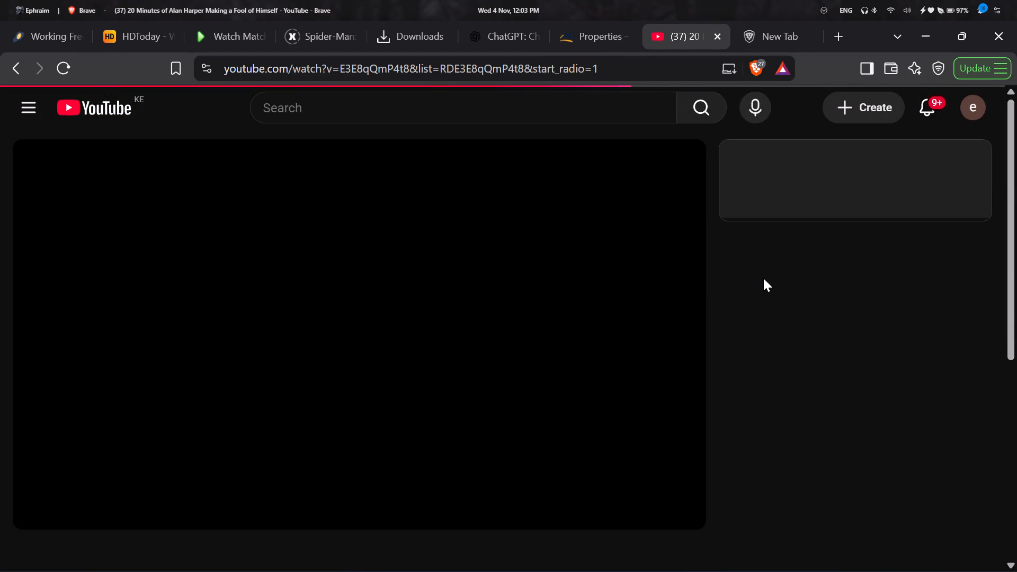
# Return to the Elementor editor in Chrome and open the media library for the Nairobi, Westlands card's image.
pyautogui.click(413, 553)
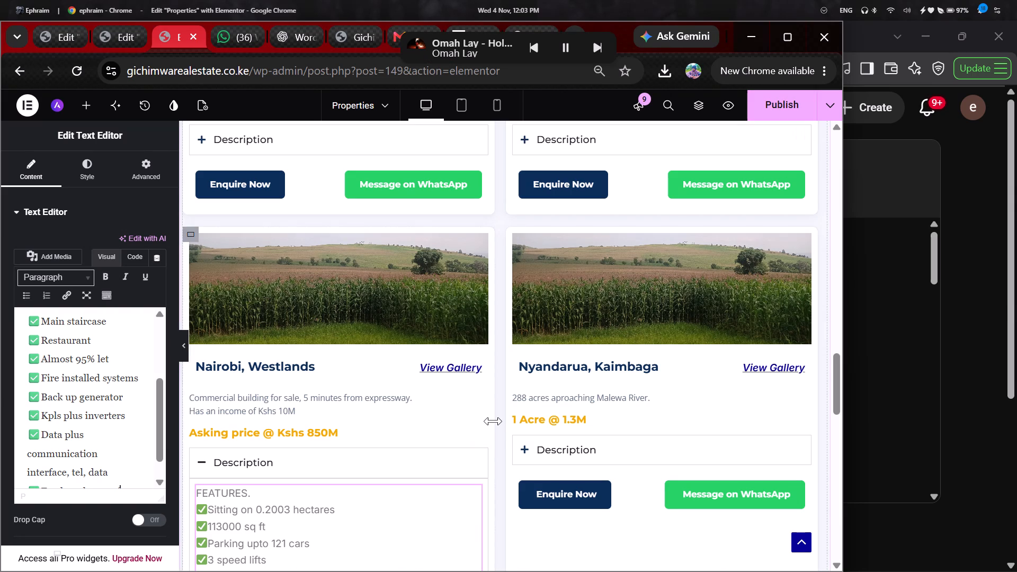
pyautogui.scroll(-4, 507, 382)
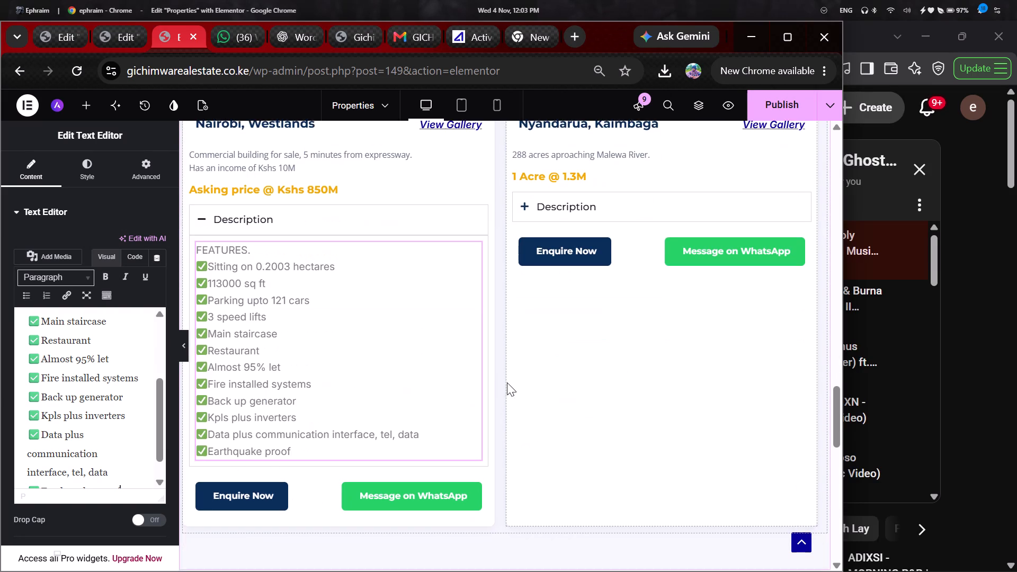
pyautogui.scroll(-1, 507, 382)
pyautogui.scroll(1, 507, 382)
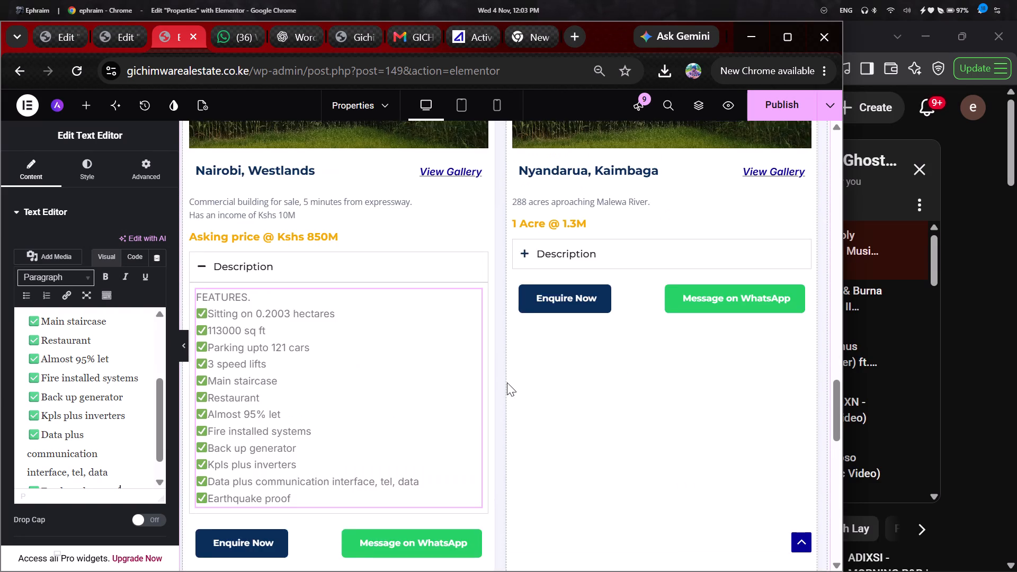
pyautogui.scroll(4, 507, 382)
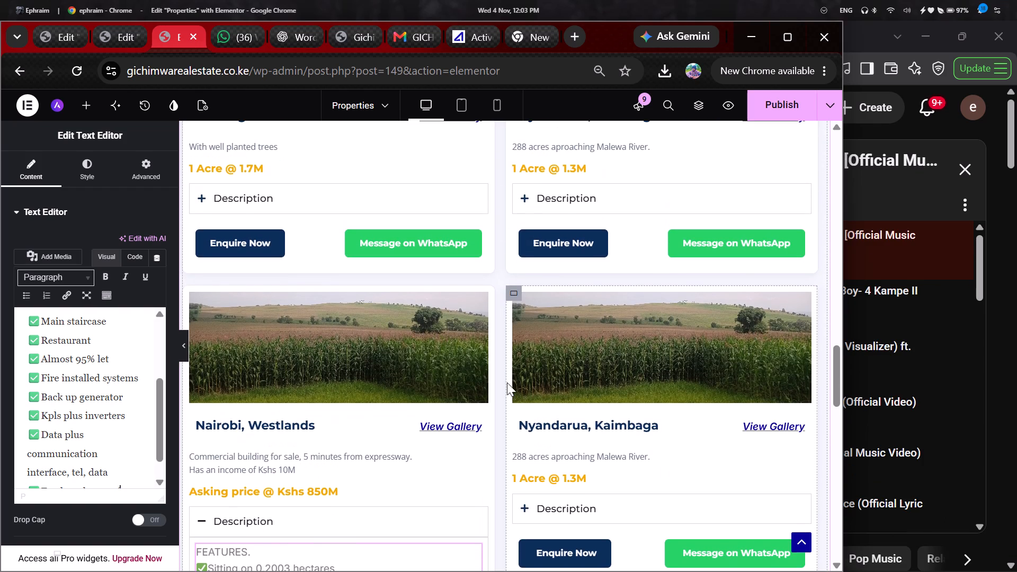
pyautogui.click(480, 298)
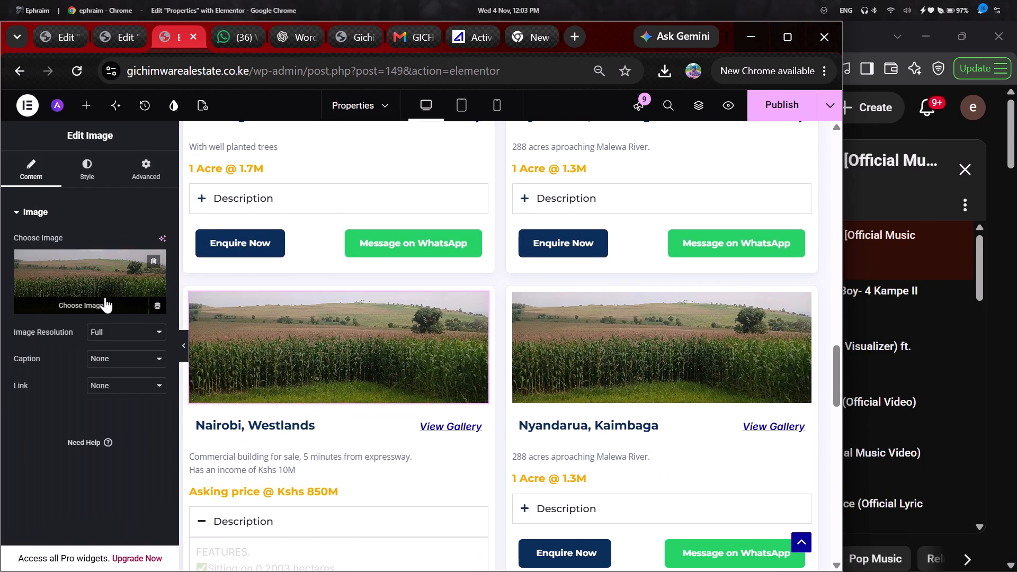
pyautogui.click(100, 303)
pyautogui.hscroll(1, 575, 190)
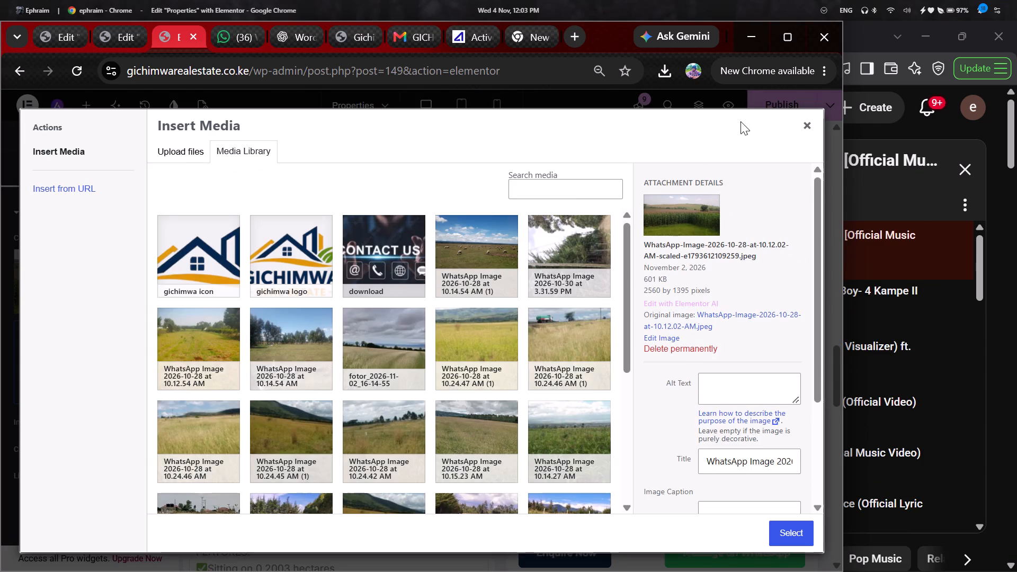
# Upload the recently downloaded "WhatsApp Image 2026-11-04 at 9.35.44 AM.jpeg" building photo to the media library.
pyautogui.click(658, 69)
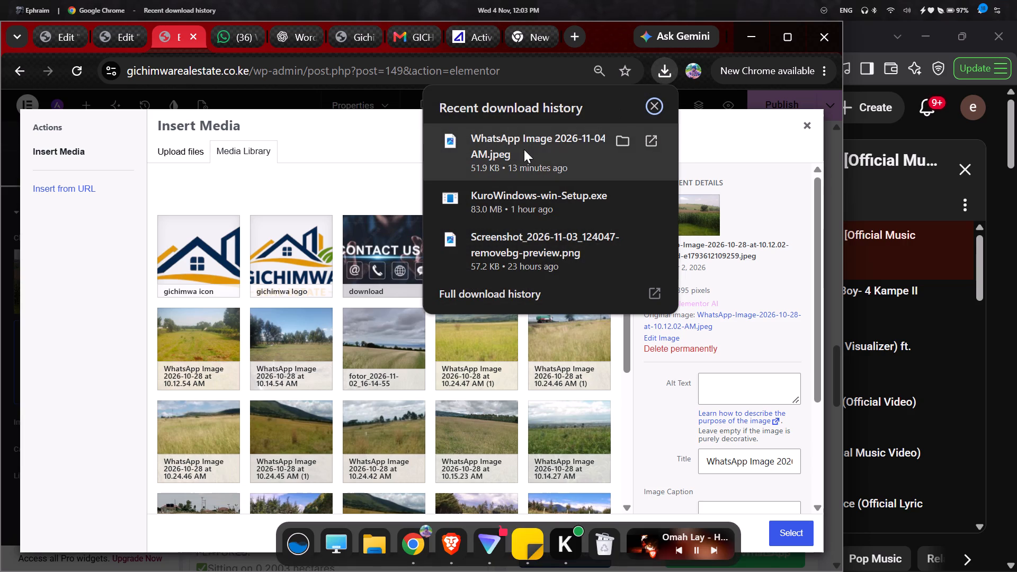
pyautogui.moveTo(524, 149); pyautogui.dragTo(323, 316)
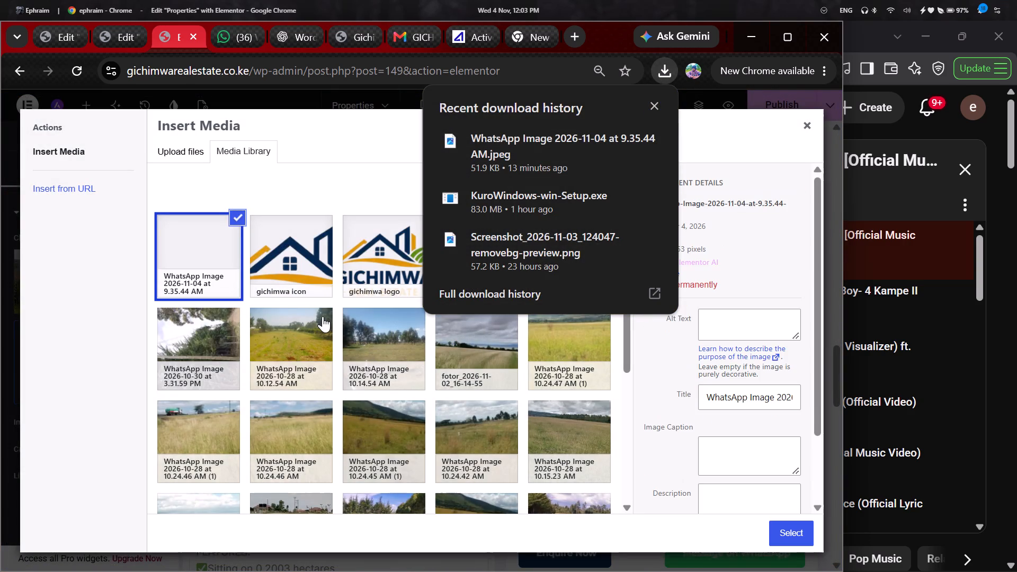
pyautogui.click(495, 538)
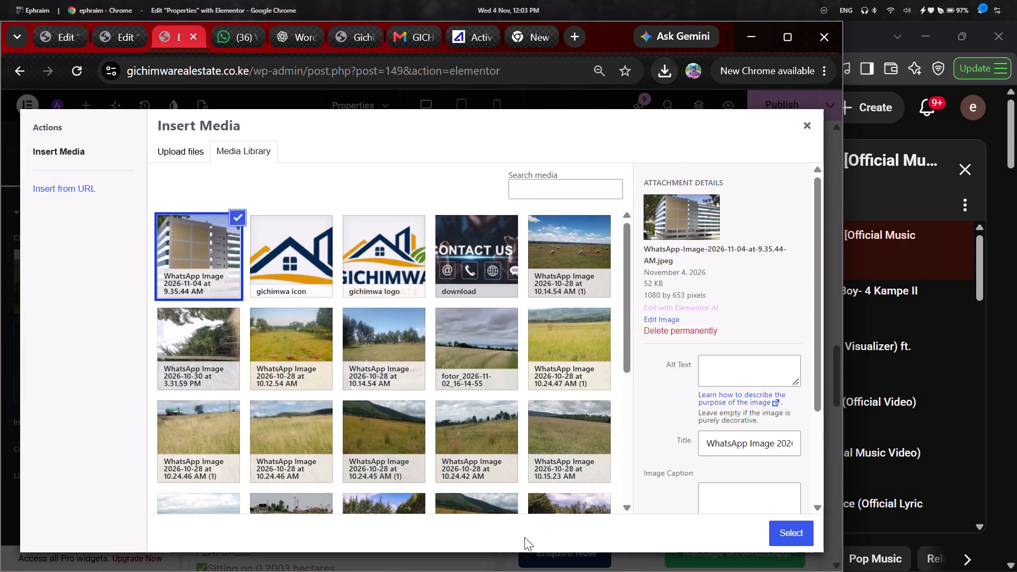
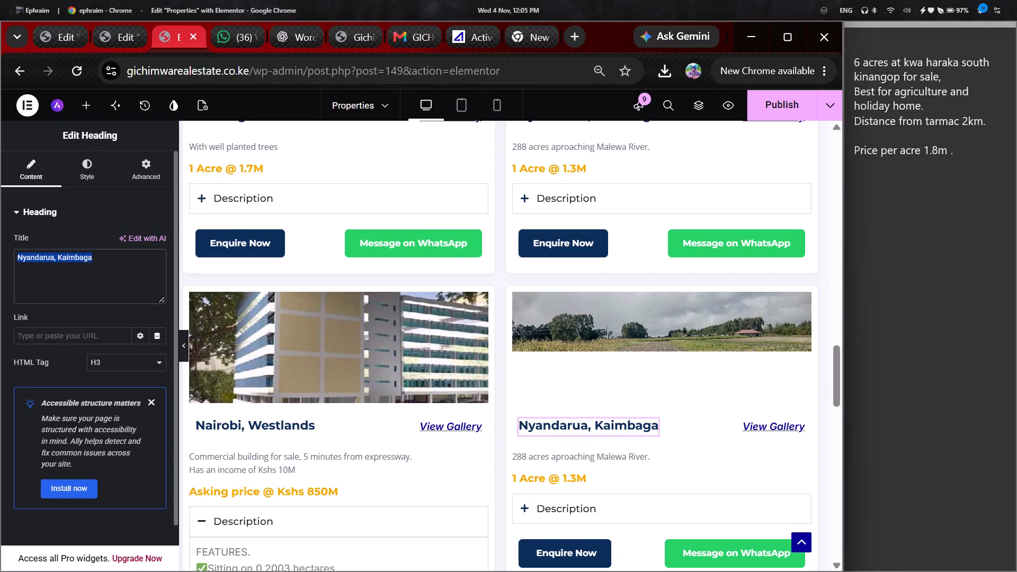
# Change the duplicated Nyandarua, Kaimbaga card's title to "South Kinangop".
pyautogui.press('s')
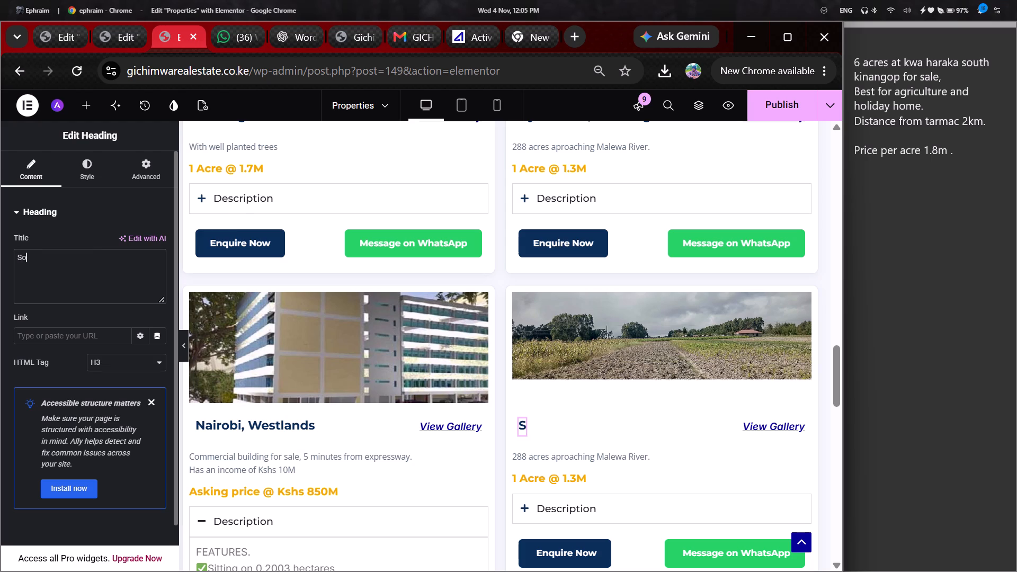
pyautogui.press('space')
pyautogui.press('space')
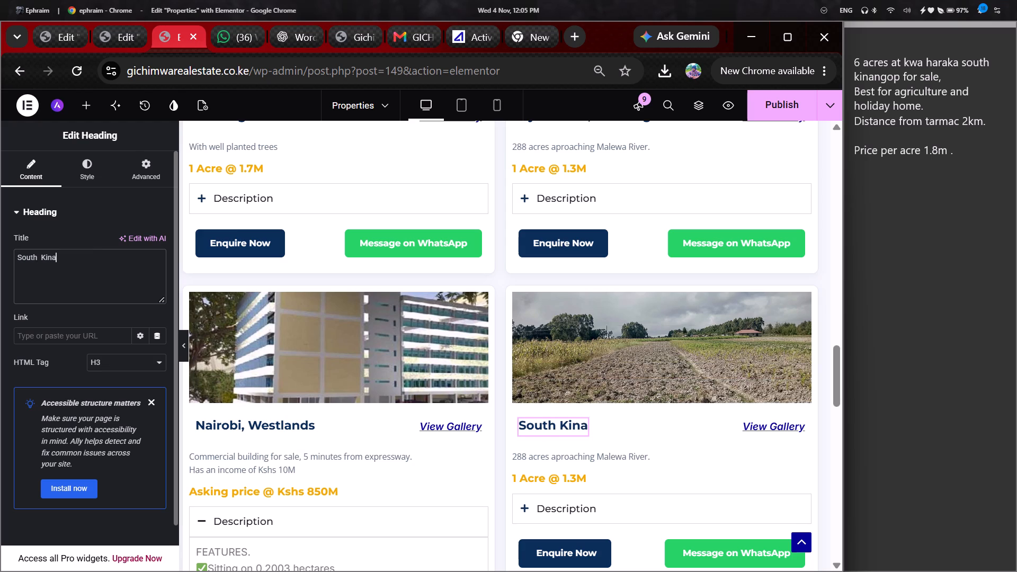
pyautogui.write('ngop')
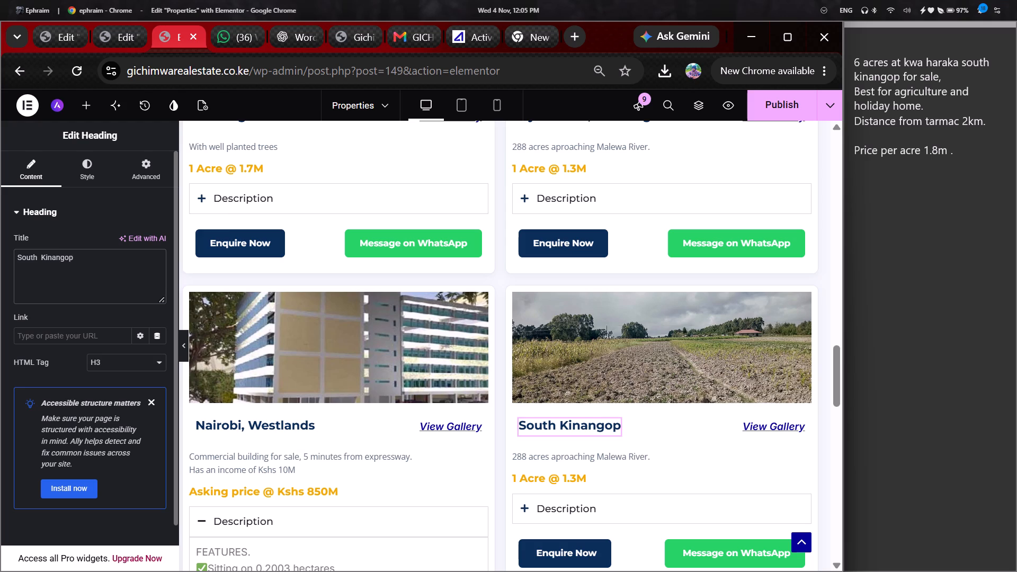
# Replace the South Kinangop card's summary with "6 acres at kwa haraka south kinangop for sale" copied from the sticky note.
pyautogui.hscroll(1, 506, 428)
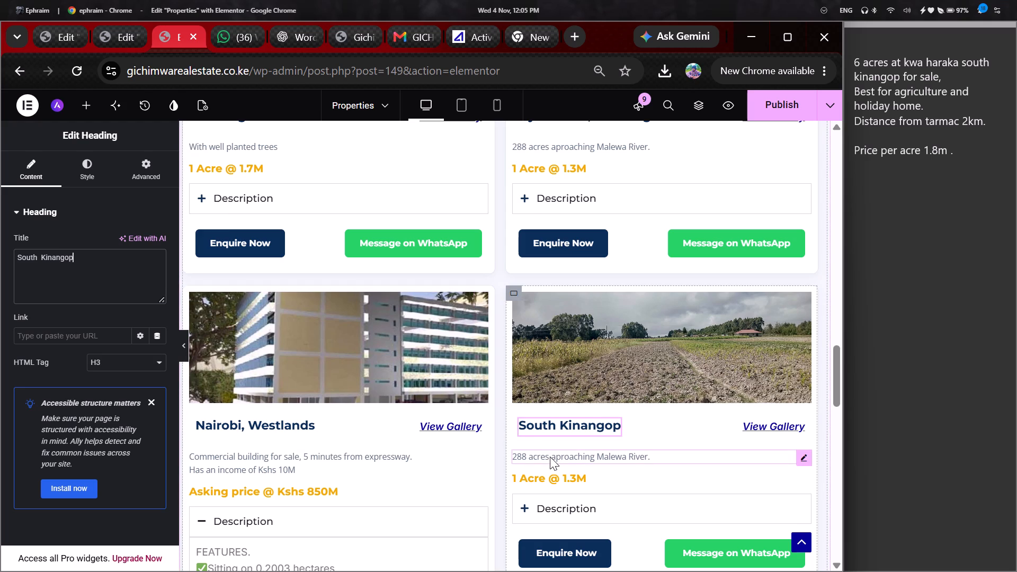
pyautogui.click(550, 457)
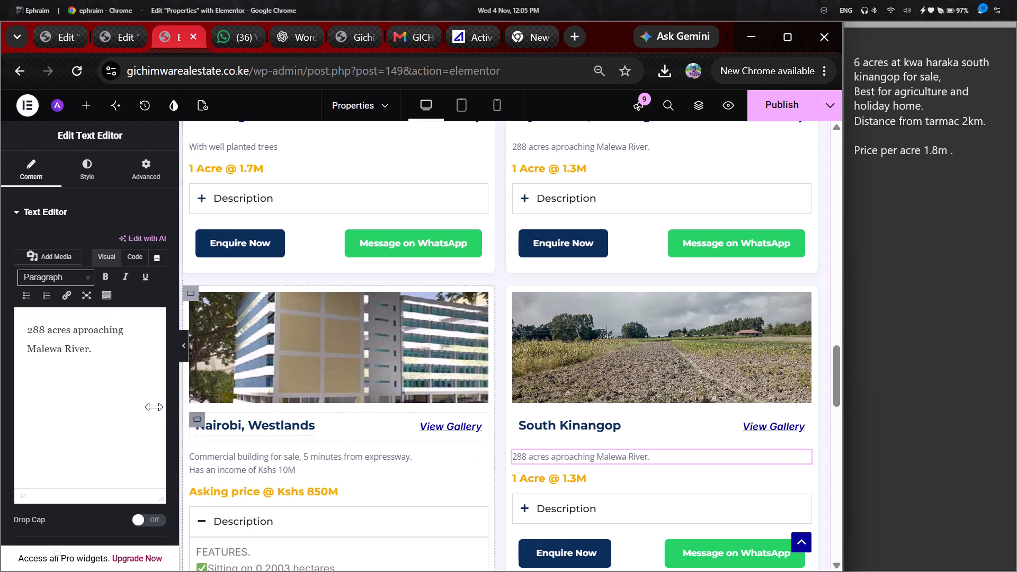
pyautogui.tripleClick(118, 372)
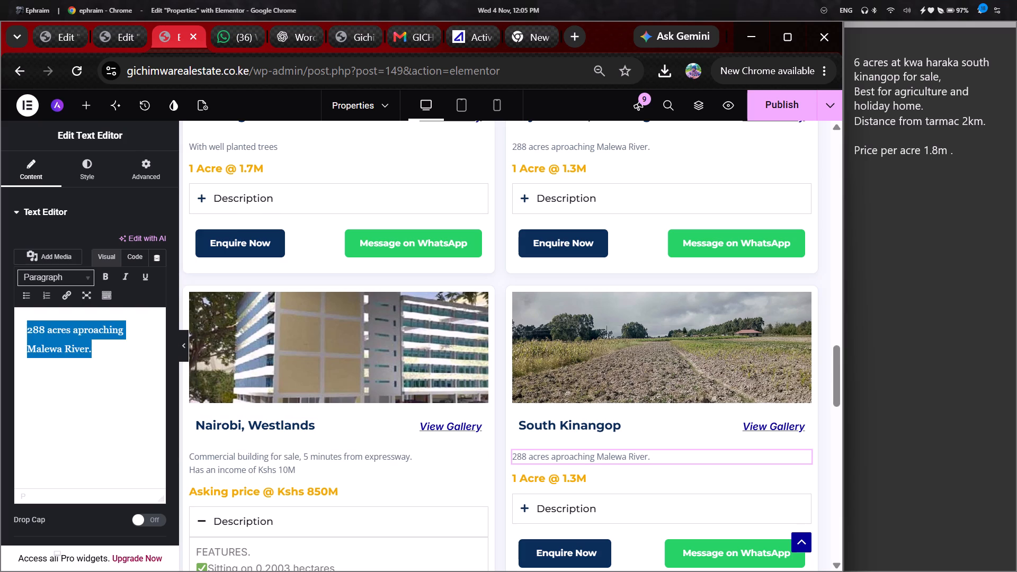
pyautogui.moveTo(938, 75); pyautogui.dragTo(838, 65)
pyautogui.hscroll(-1, 920, 75)
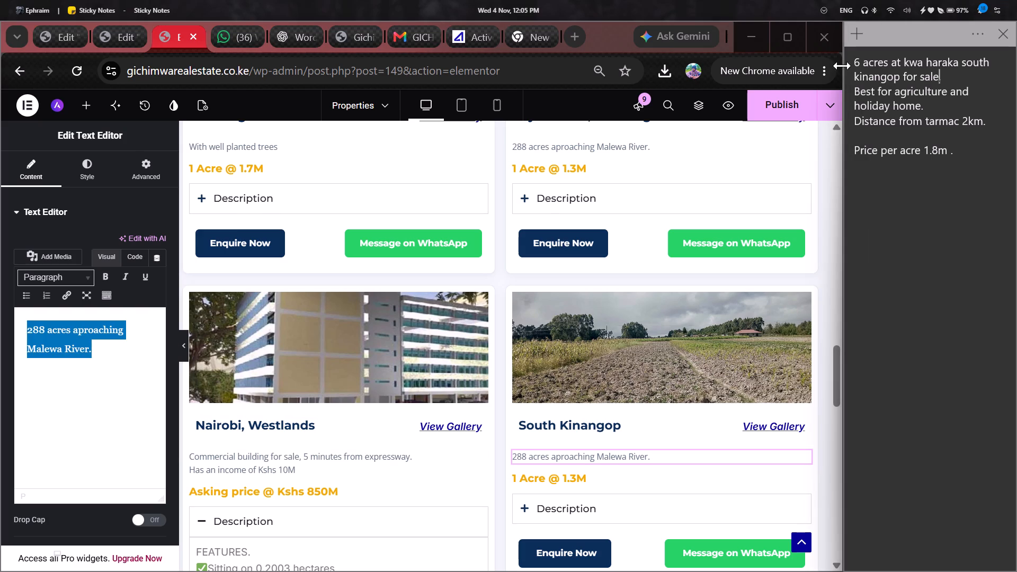
pyautogui.hscroll(-1, 842, 66)
pyautogui.click(938, 76)
pyautogui.moveTo(938, 74); pyautogui.dragTo(850, 59)
pyautogui.hscroll(-1, 925, 73)
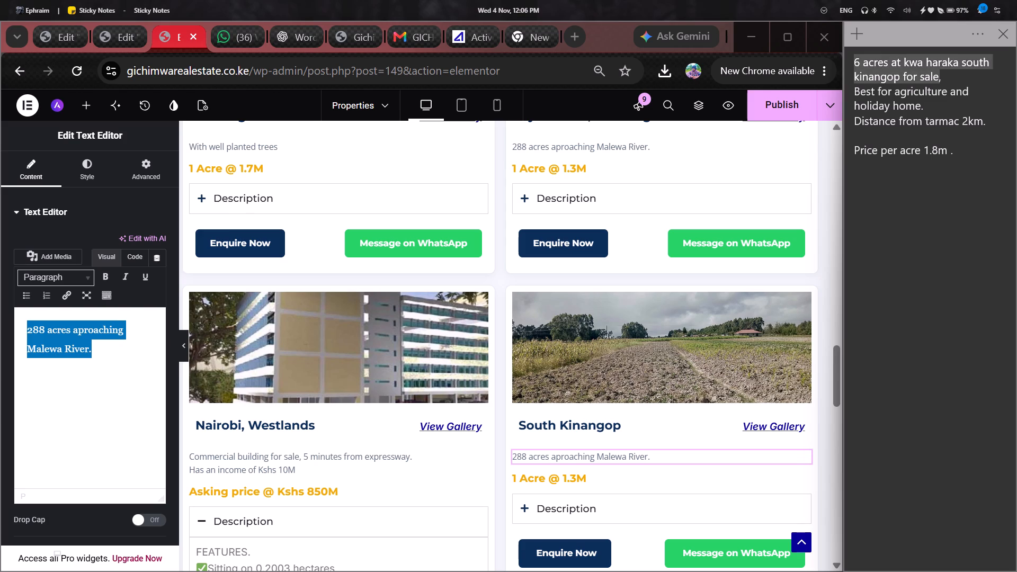
pyautogui.hotkey('ctrl', 'c')
pyautogui.click(112, 381)
pyautogui.tripleClick(112, 381)
pyautogui.click(112, 381)
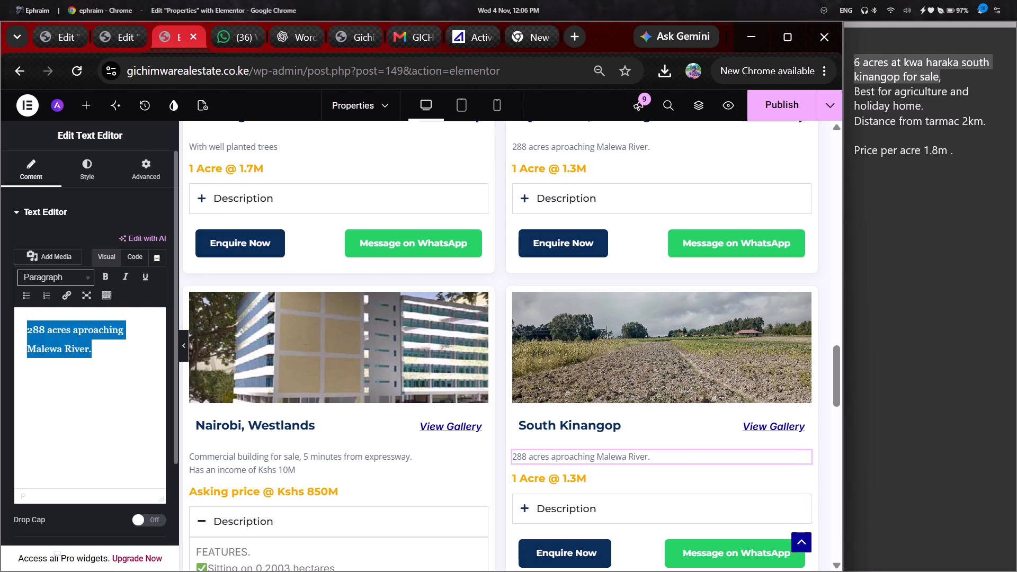
pyautogui.hotkey('ctrl', 'v')
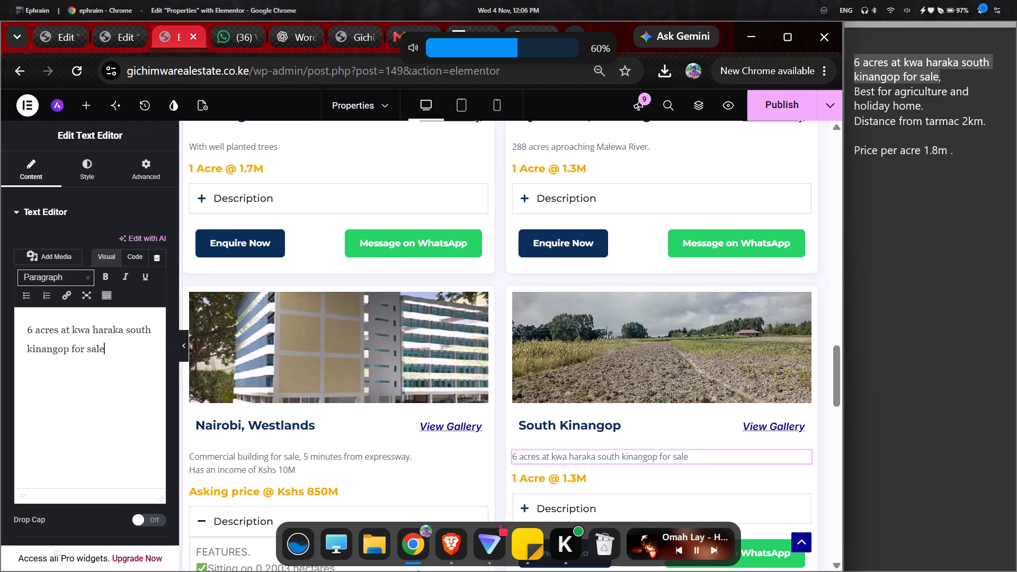
# Switch to Brave and adjust the volume of the playing YouTube video.
pyautogui.click(457, 543)
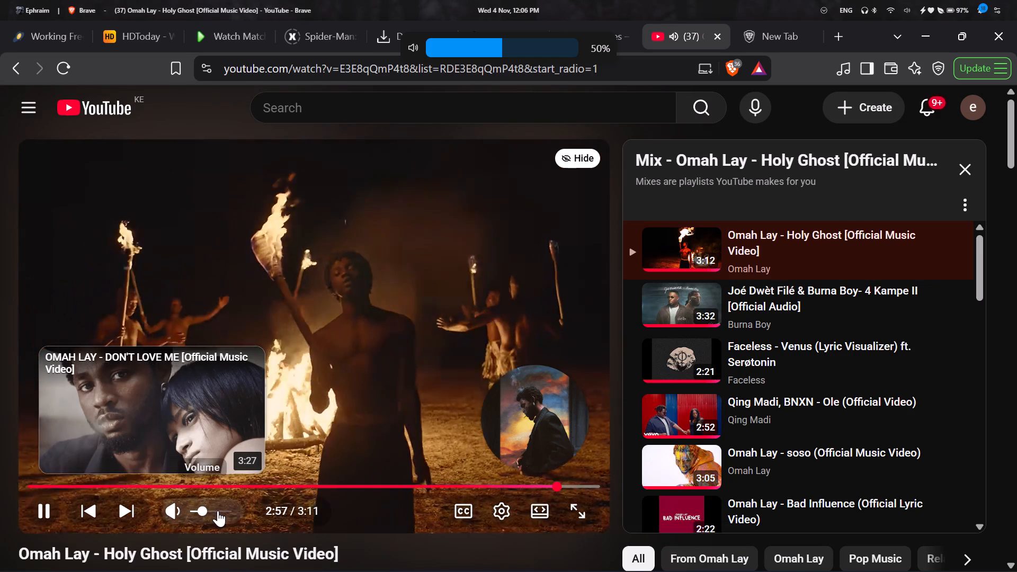
pyautogui.click(221, 511)
pyautogui.moveTo(234, 511); pyautogui.dragTo(229, 511)
pyautogui.click(229, 511)
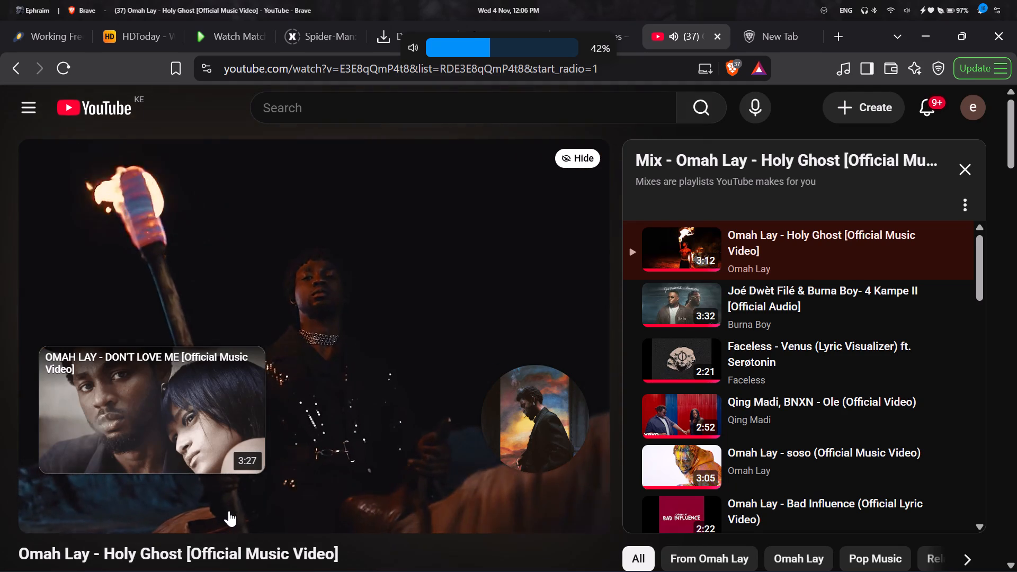
# Play "Faceless - Venus (Lyric Visualizer) ft. Serøtonin" from the Omah Lay mix and collapse the playlist.
pyautogui.click(674, 363)
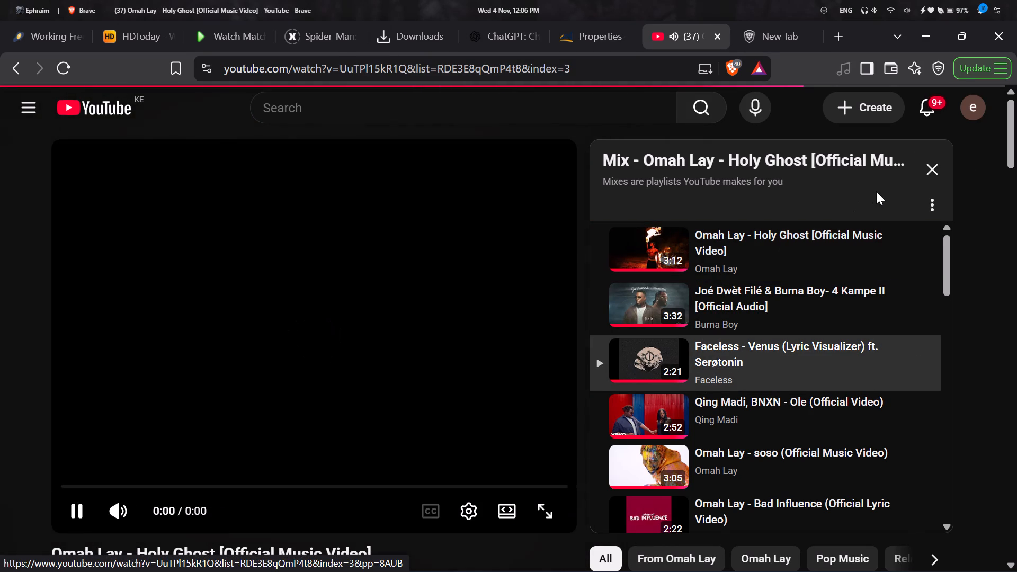
pyautogui.click(928, 169)
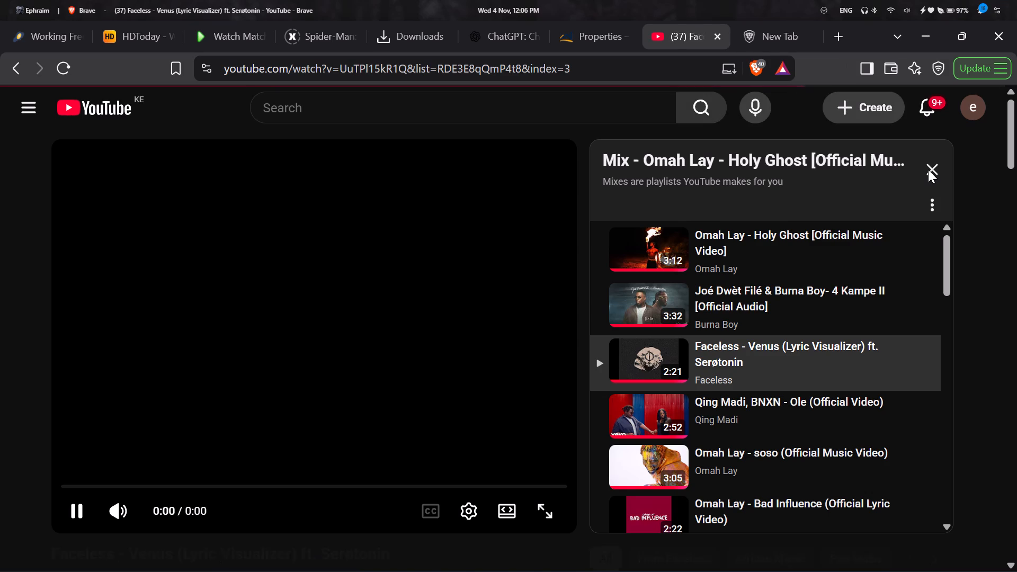
pyautogui.click(928, 169)
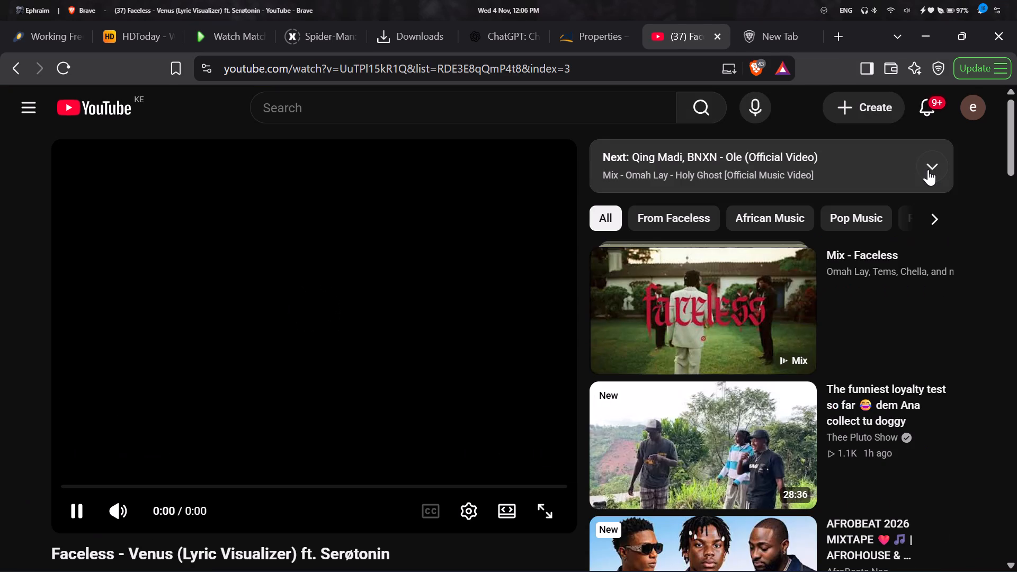
# Start the recommended "Mix - Faceless" playlist, expand its queue and play "Faceless ft kizz daniel, Serotonin - Joe Biden (Official video)".
pyautogui.hscroll(-1, 859, 286)
pyautogui.click(748, 311)
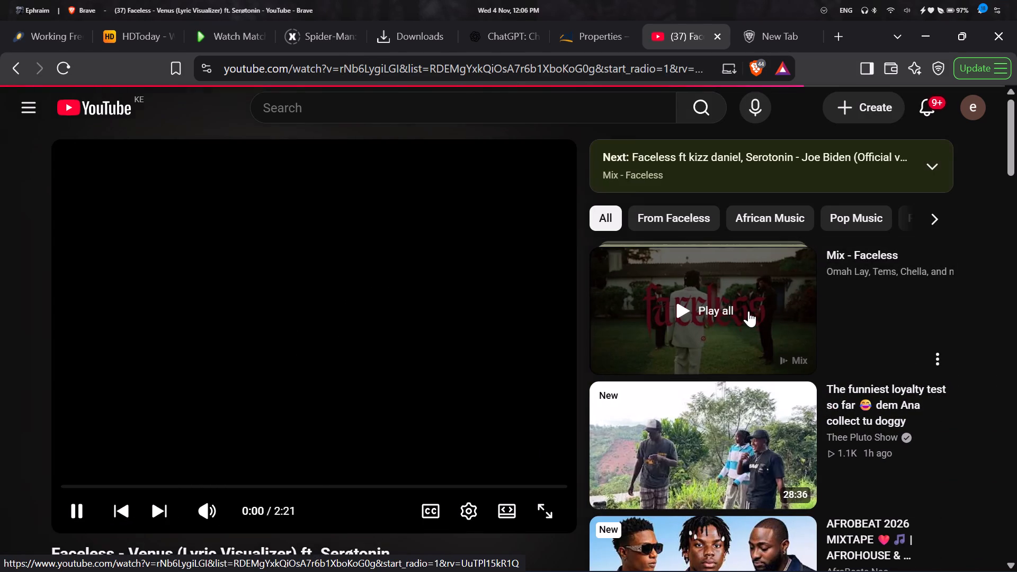
pyautogui.hscroll(1, 752, 297)
pyautogui.click(945, 158)
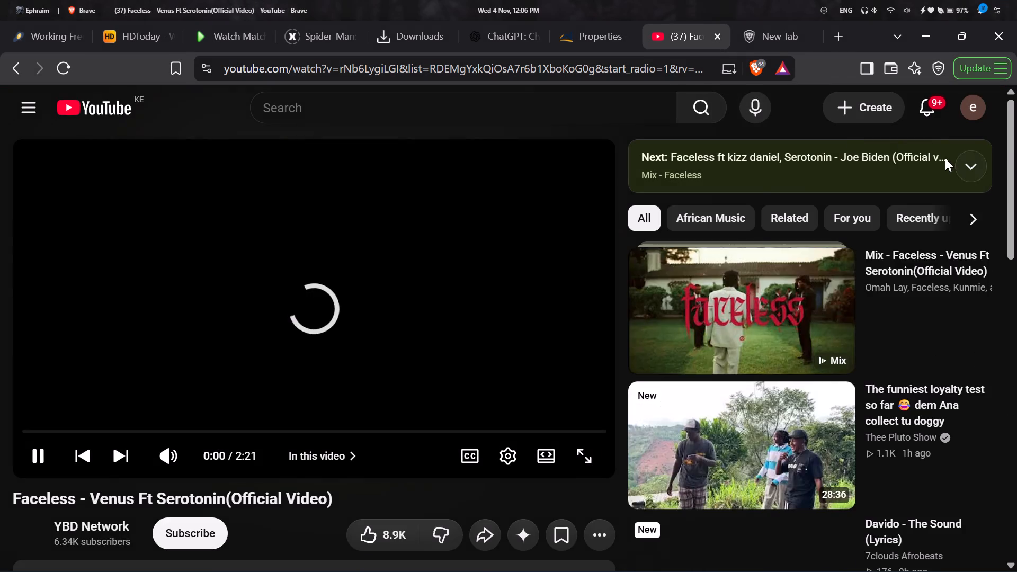
pyautogui.scroll(1, 931, 193)
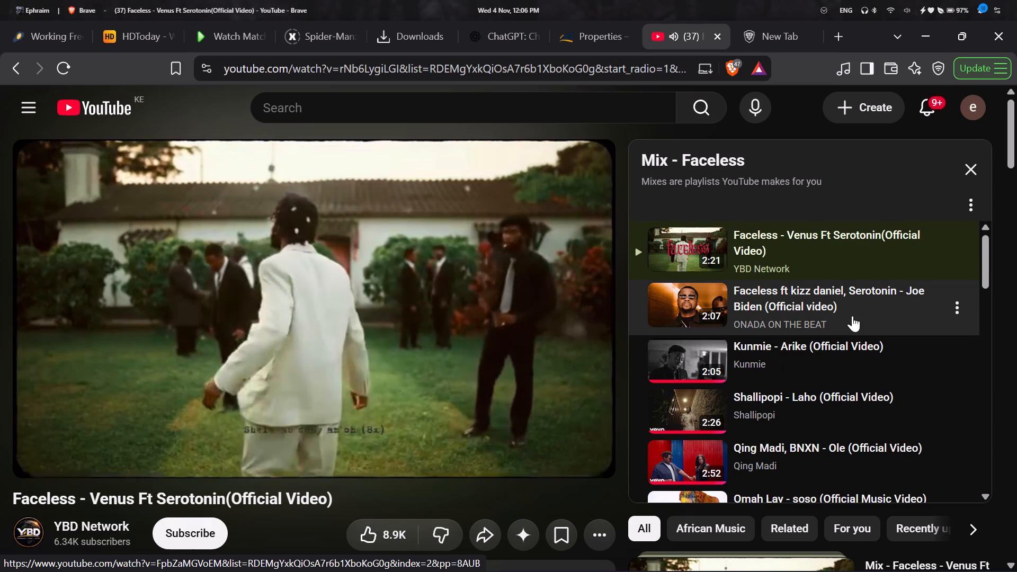
pyautogui.click(852, 316)
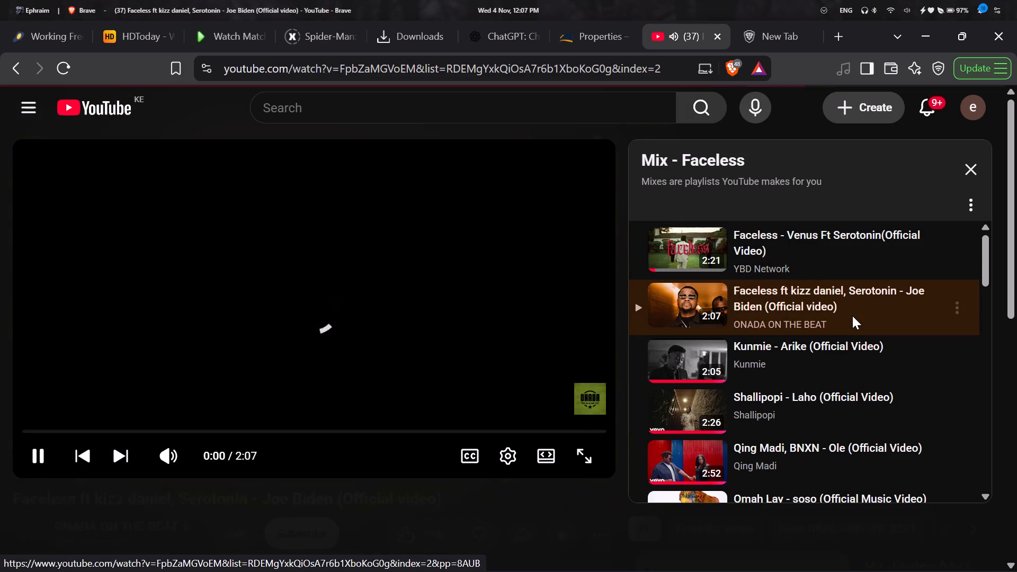
# Return to Elementor in Chrome, bring up the sticky note for reference and set the South Kinangop card's price to "1 Acre @ Kshs 1.8M".
pyautogui.hscroll(-1, 852, 305)
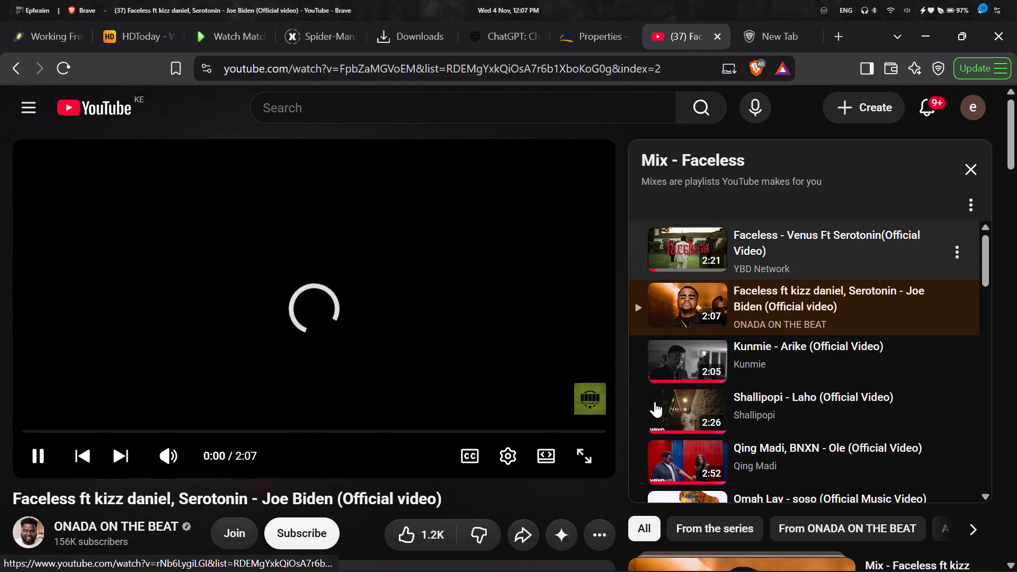
pyautogui.hscroll(-1, 655, 401)
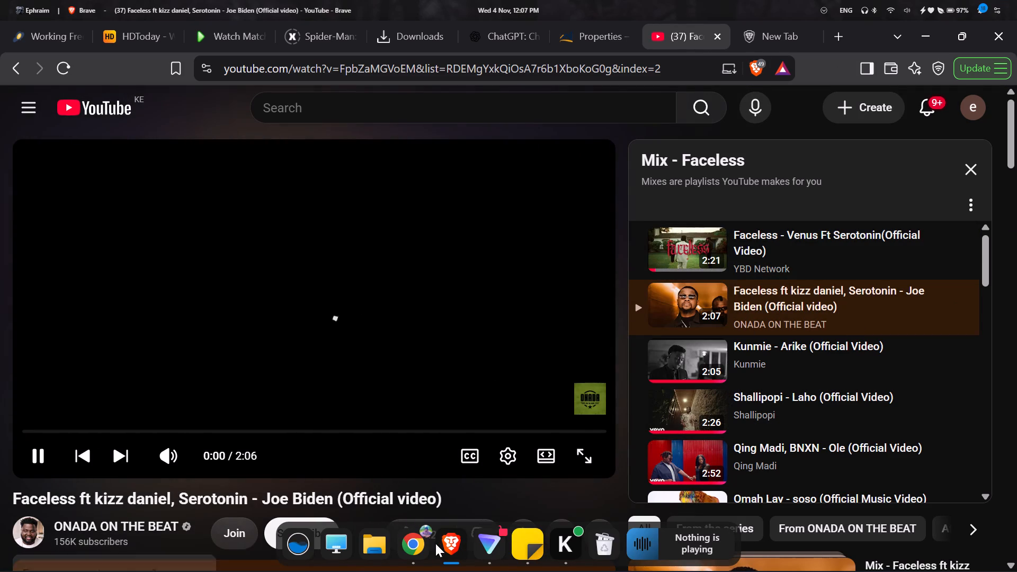
pyautogui.hscroll(-1, 435, 543)
pyautogui.click(419, 543)
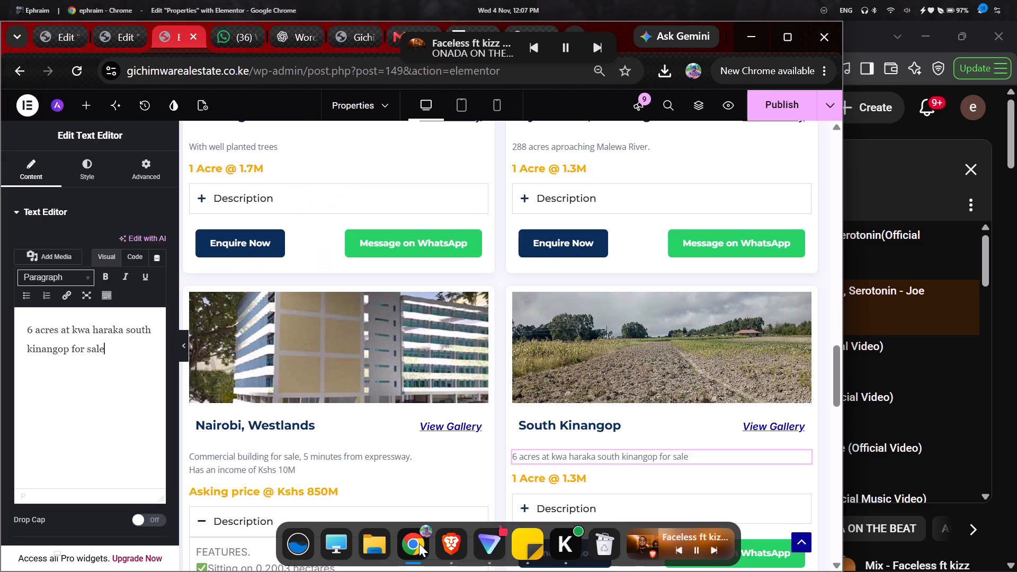
pyautogui.hscroll(1, 432, 529)
pyautogui.click(663, 481)
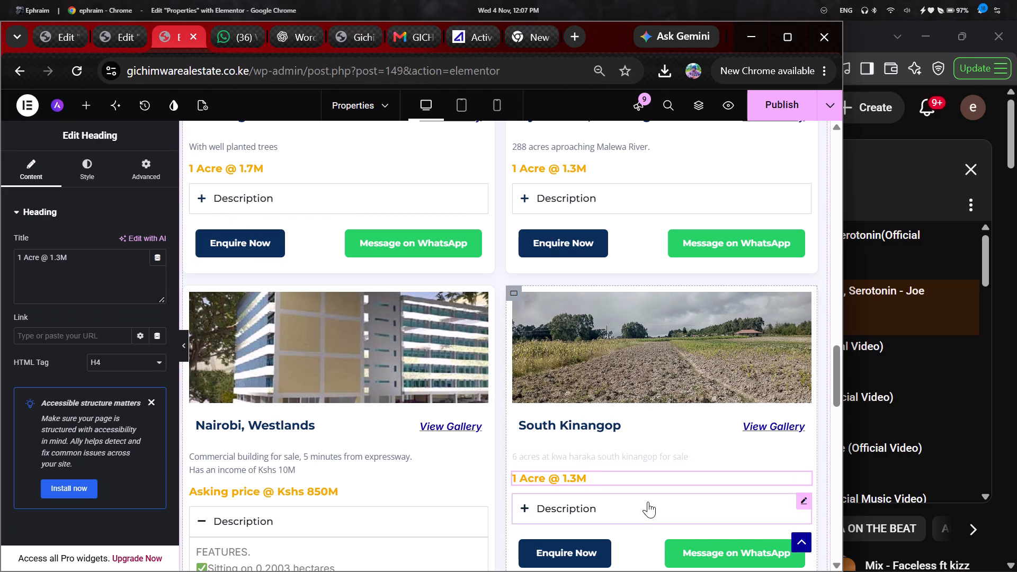
pyautogui.hscroll(-1, 665, 531)
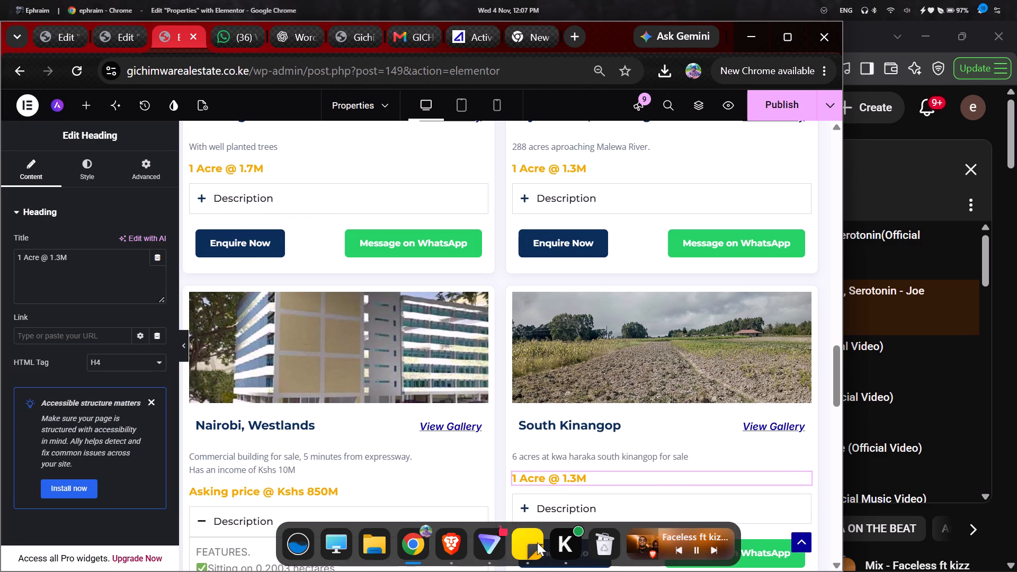
pyautogui.hscroll(-1, 537, 542)
pyautogui.click(537, 541)
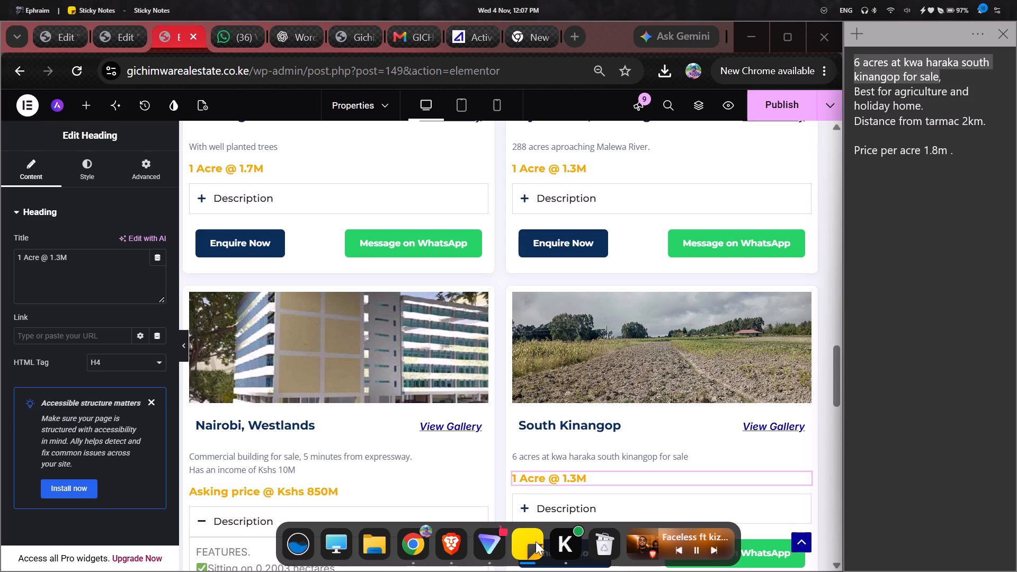
pyautogui.hscroll(-1, 552, 523)
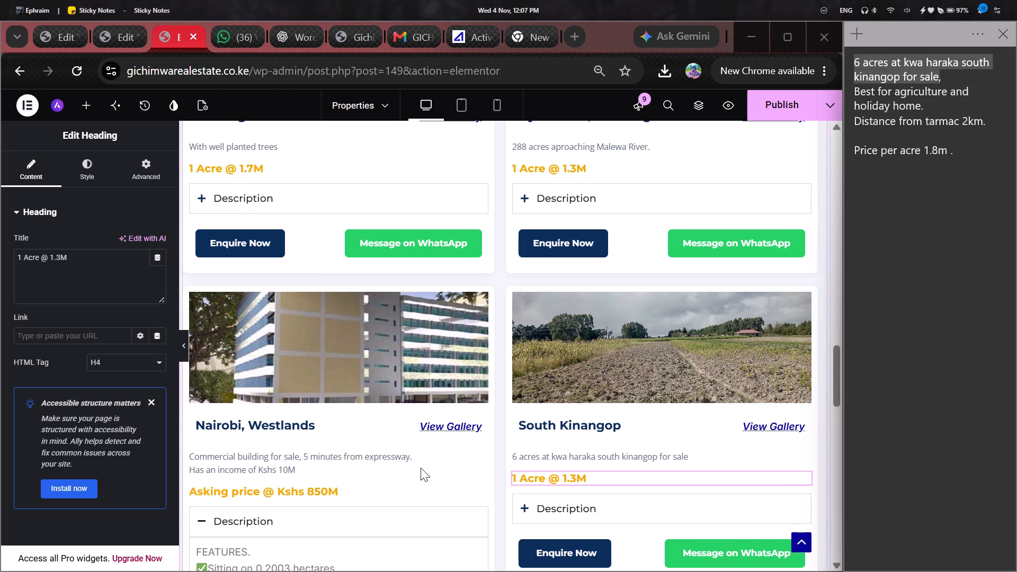
pyautogui.hscroll(-1, 421, 468)
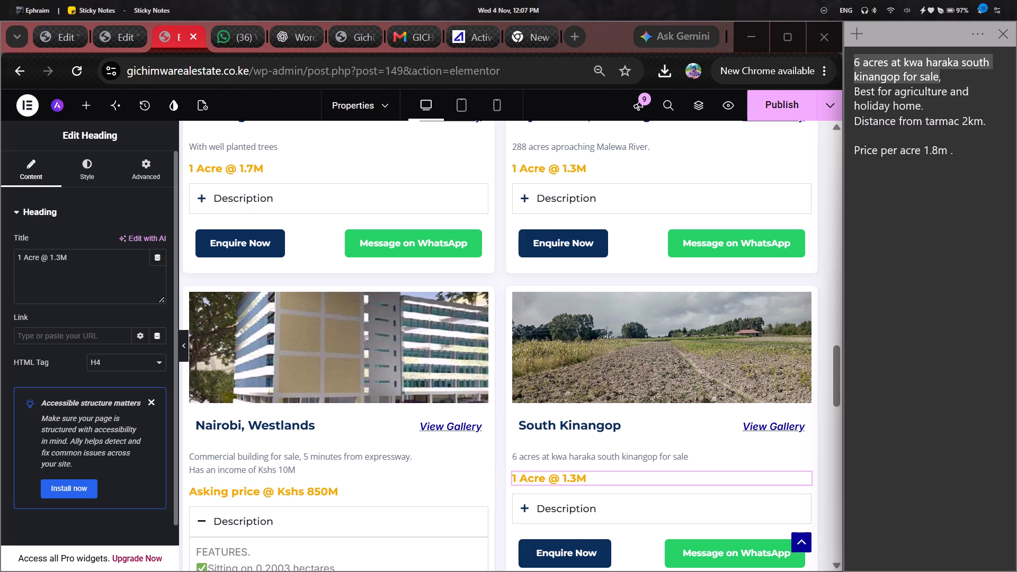
pyautogui.click(61, 255)
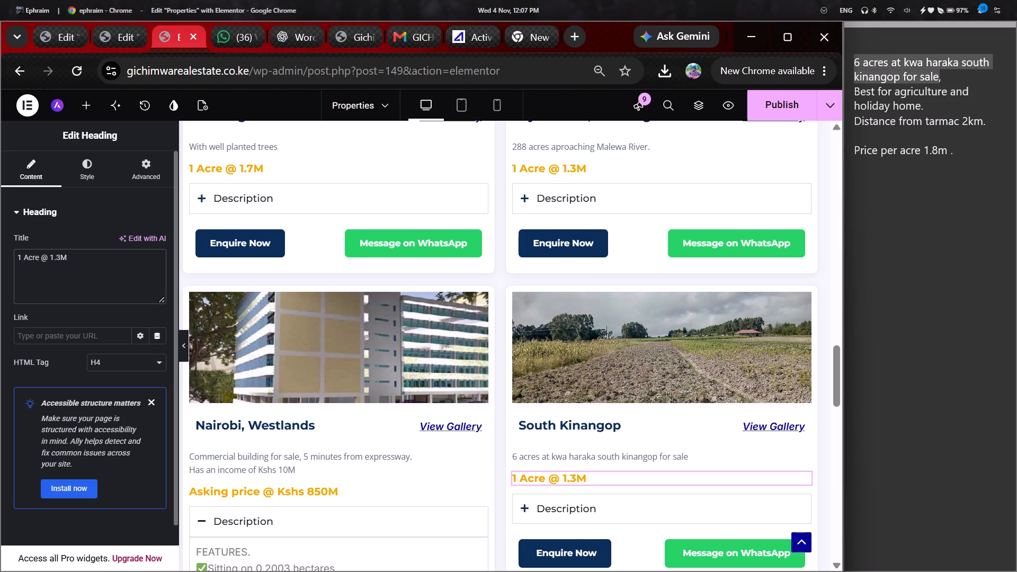
pyautogui.press('BackSpace')
pyautogui.press('8')
pyautogui.press('Left')
pyautogui.press('Left')
pyautogui.press('Left')
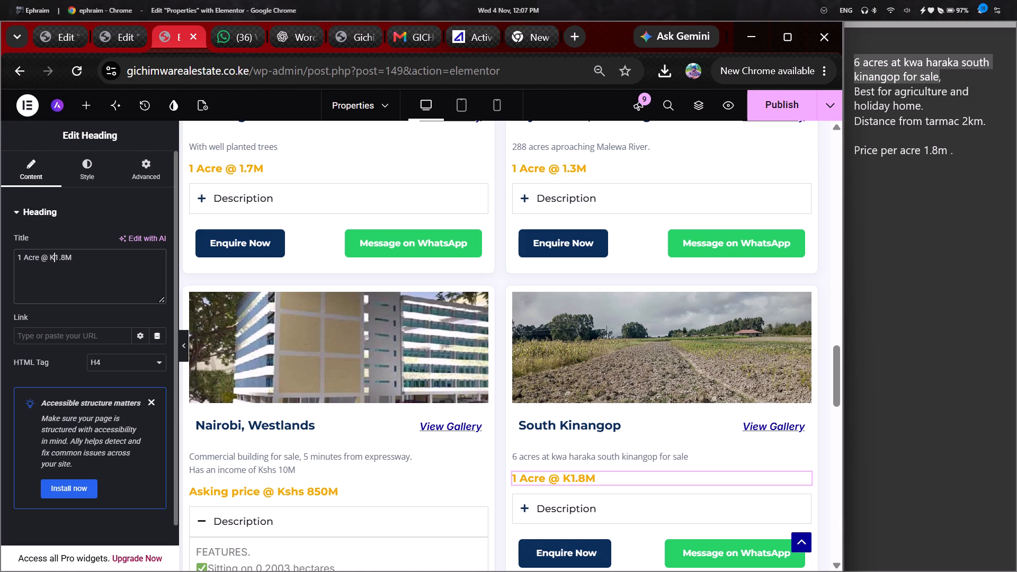
pyautogui.write('shs')
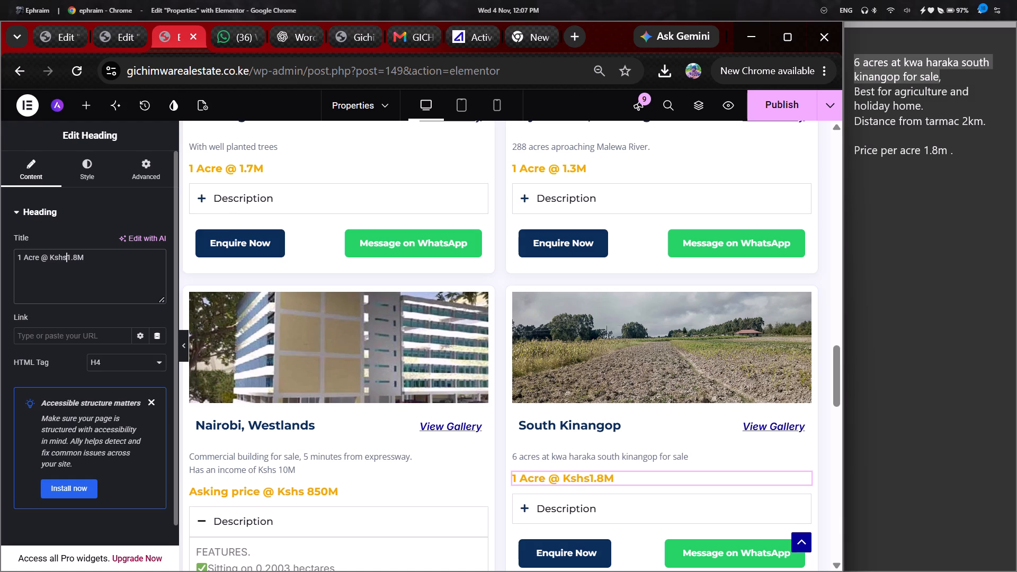
pyautogui.press('space')
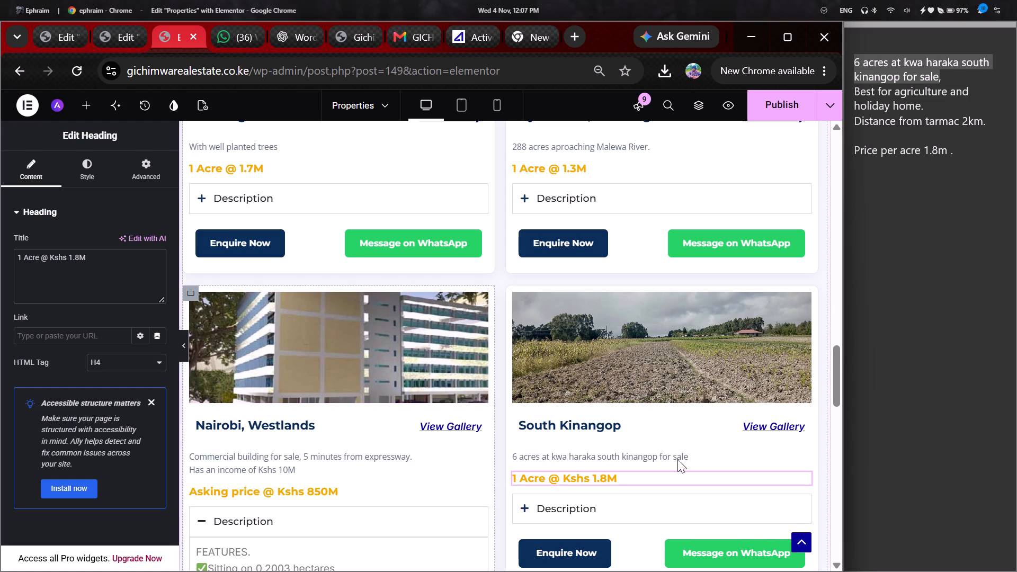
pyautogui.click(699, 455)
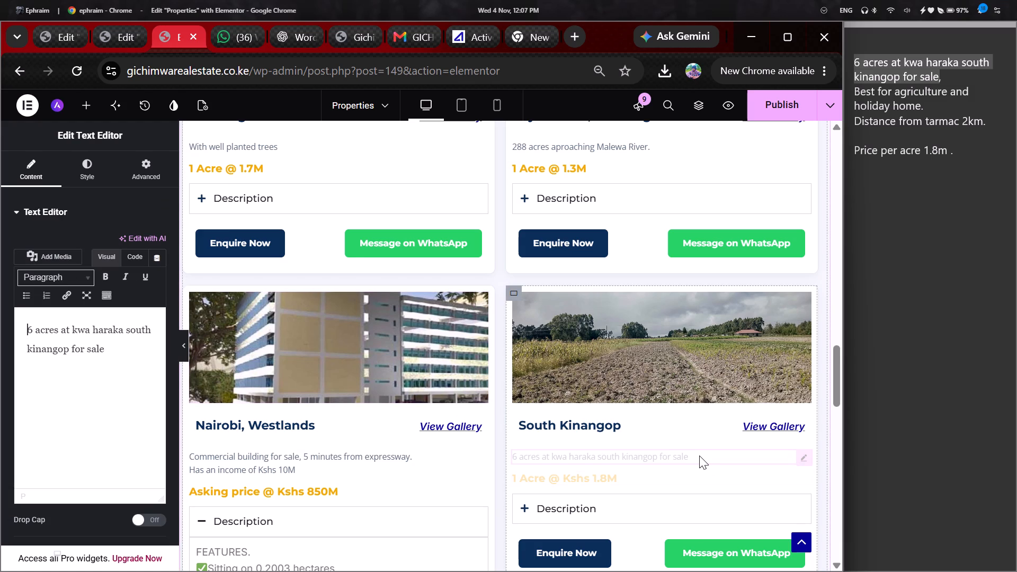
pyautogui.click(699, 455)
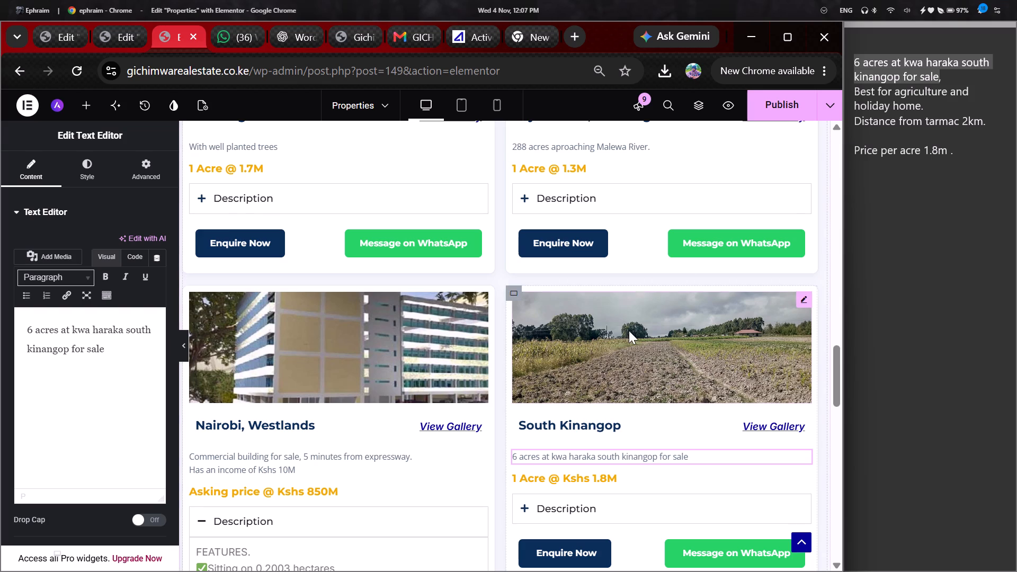
# In the sticky note, insert the copied ✅ from the clipboard history before "6 acres at kwa haraka south kinangop".
pyautogui.click(856, 59)
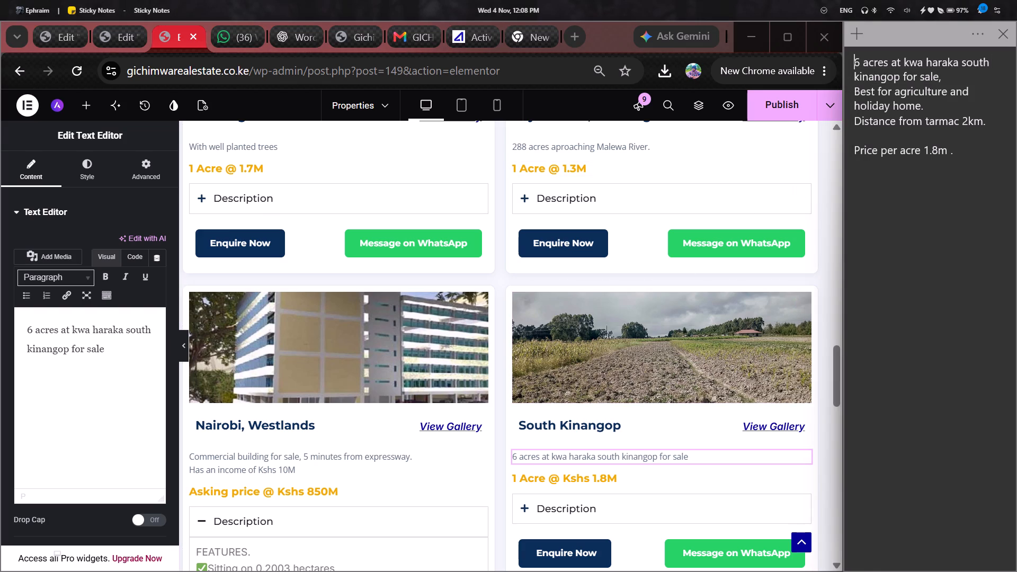
pyautogui.press('super+v')
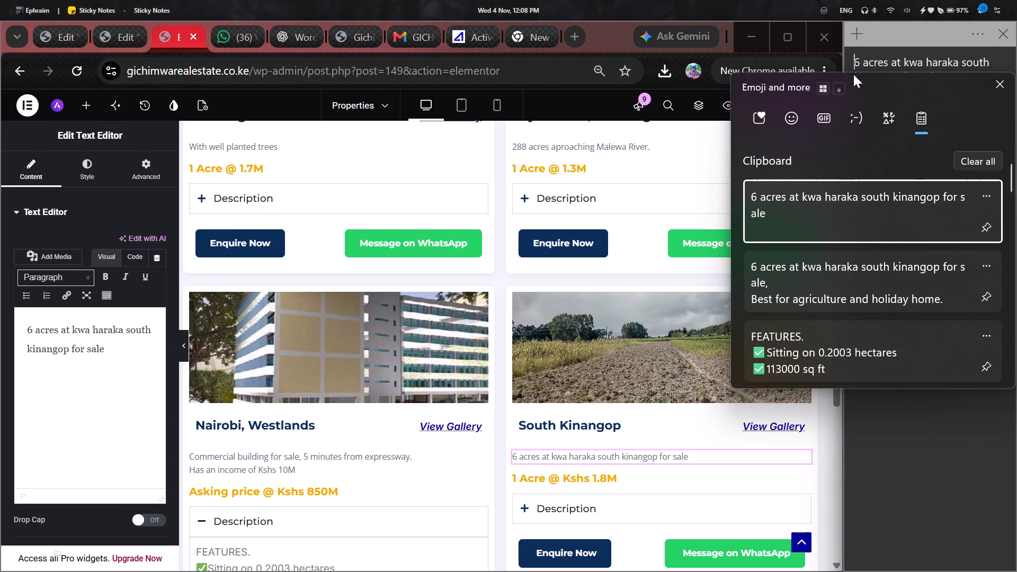
pyautogui.scroll(-3, 819, 267)
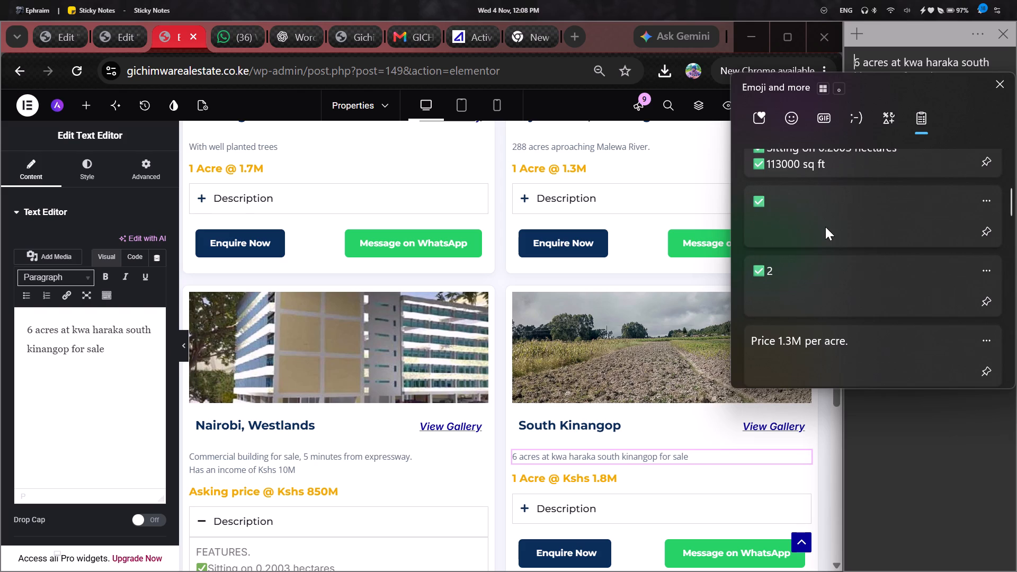
pyautogui.click(825, 227)
pyautogui.hotkey('ctrl', 'v')
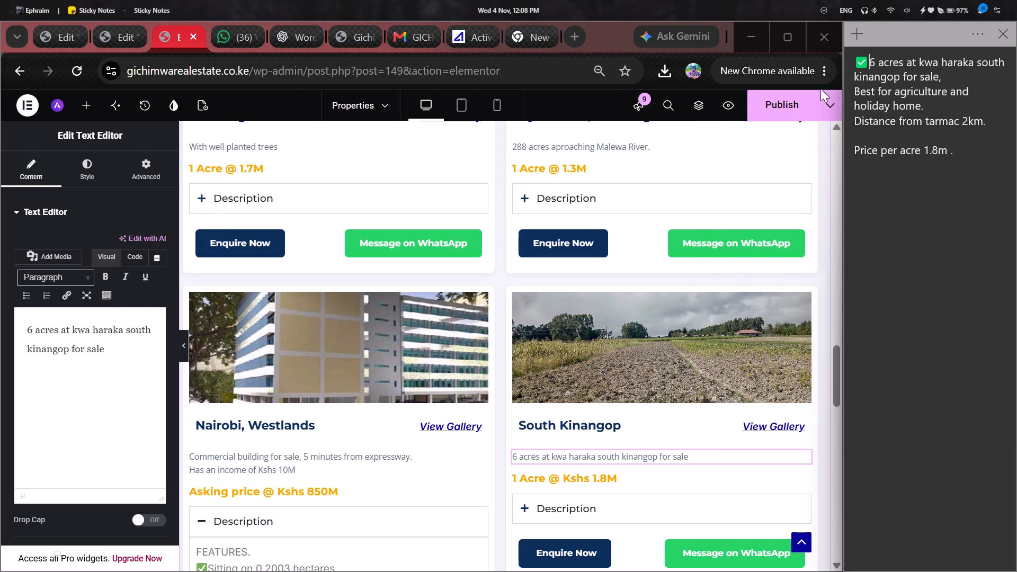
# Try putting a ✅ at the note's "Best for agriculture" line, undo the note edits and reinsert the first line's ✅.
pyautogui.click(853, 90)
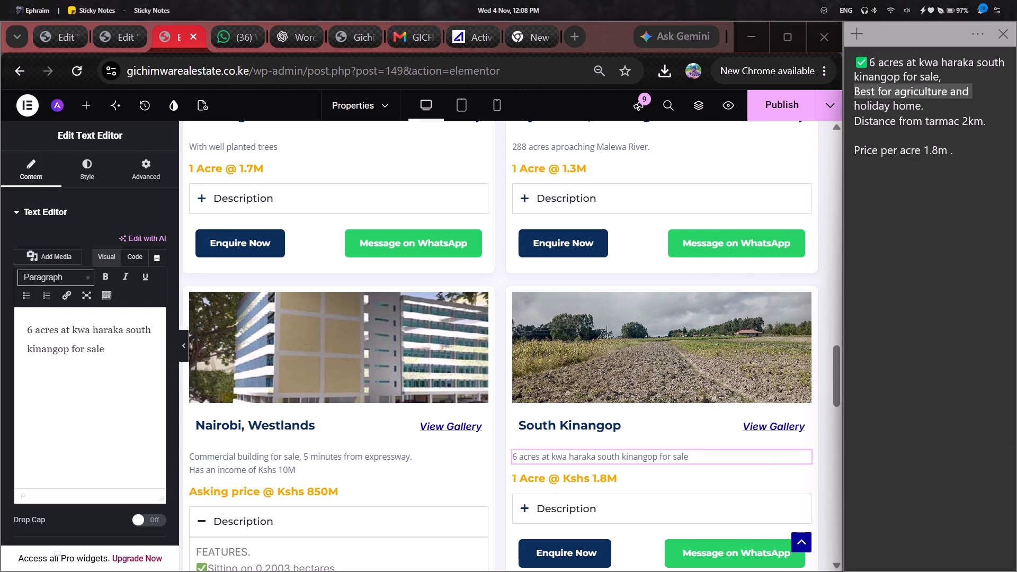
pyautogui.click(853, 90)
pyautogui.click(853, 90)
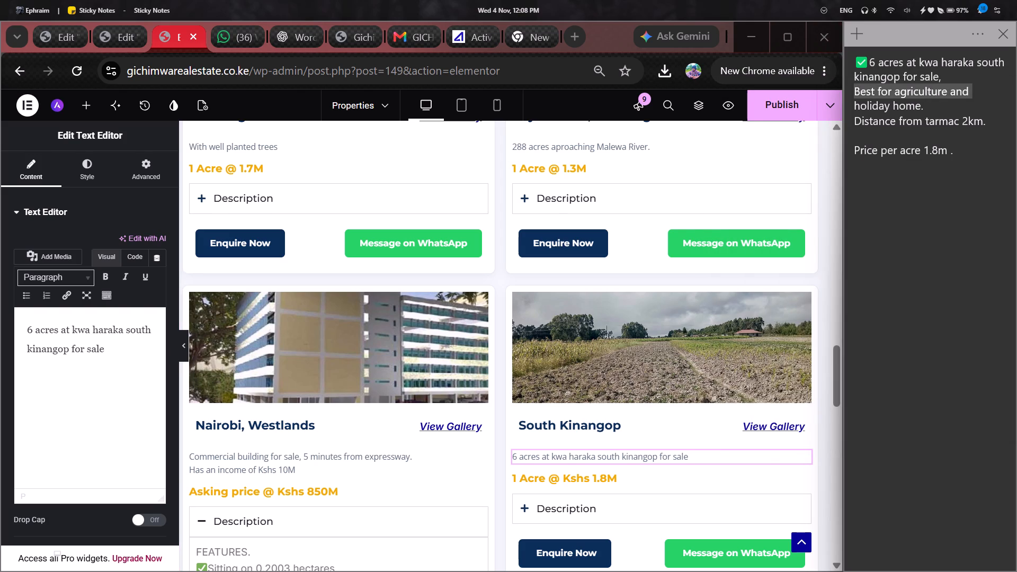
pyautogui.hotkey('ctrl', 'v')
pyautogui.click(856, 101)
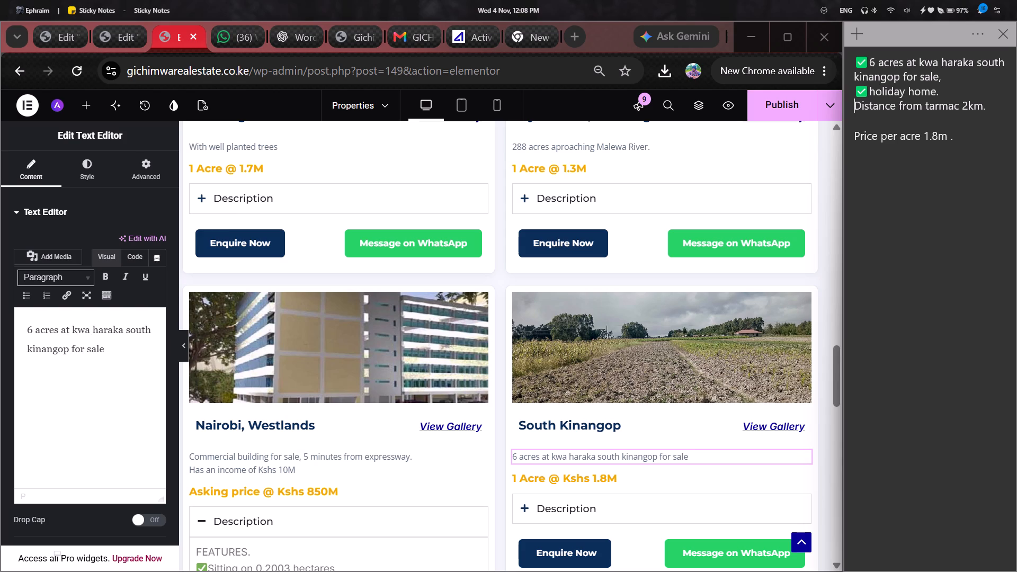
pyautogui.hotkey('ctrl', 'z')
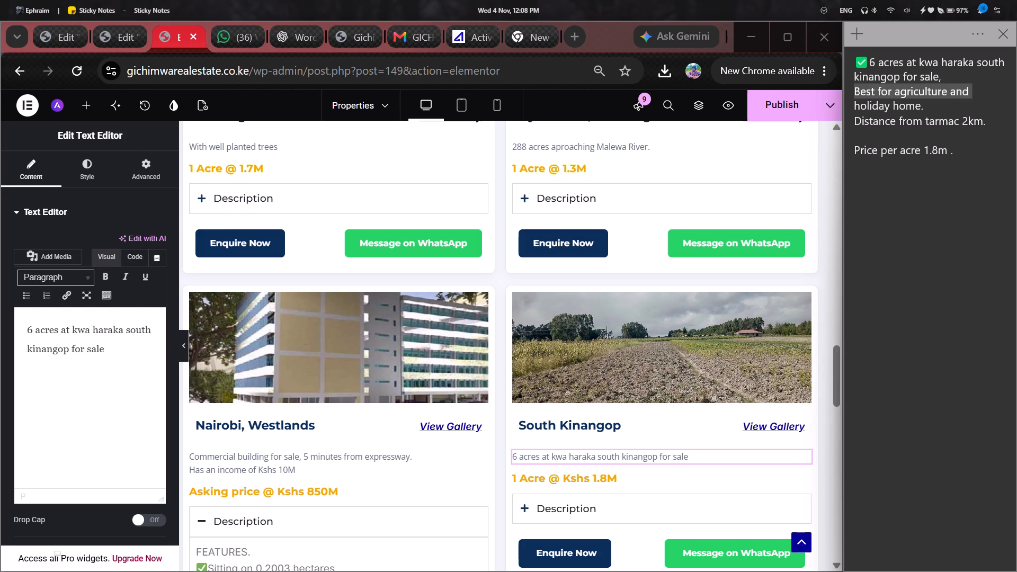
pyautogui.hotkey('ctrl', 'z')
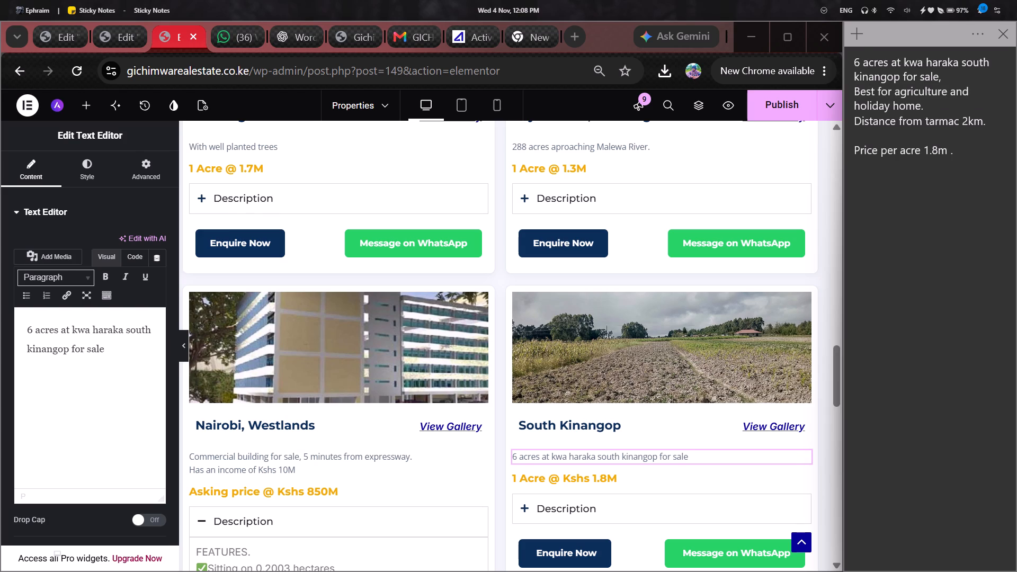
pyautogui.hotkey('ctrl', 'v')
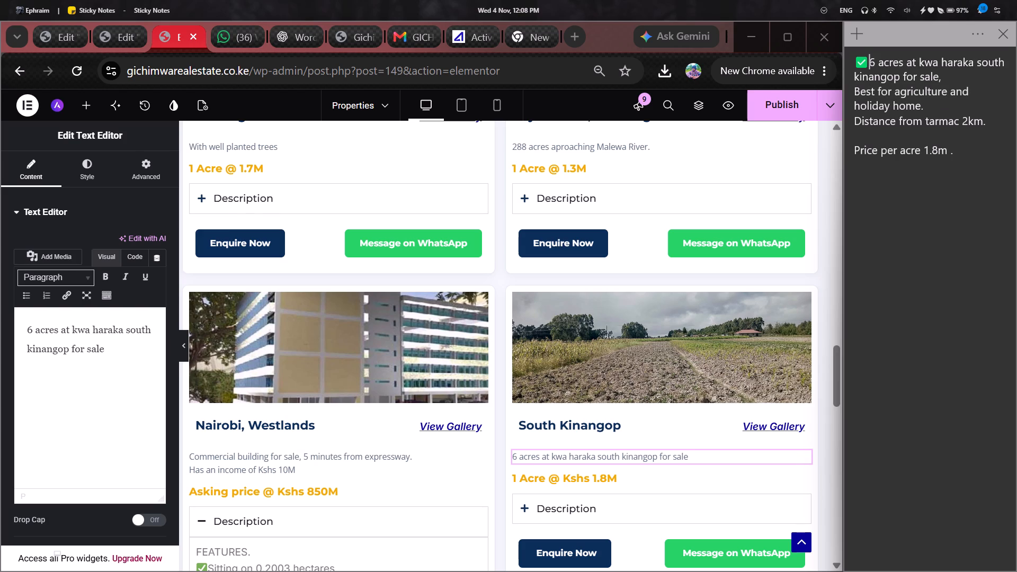
# Add a ✅ before the note's "Best for agriculture", "Distance from tarmac 2km" and "Price per acre 1.8m" lines.
pyautogui.click(854, 85)
pyautogui.hotkey('ctrl', 'v')
pyautogui.click(854, 101)
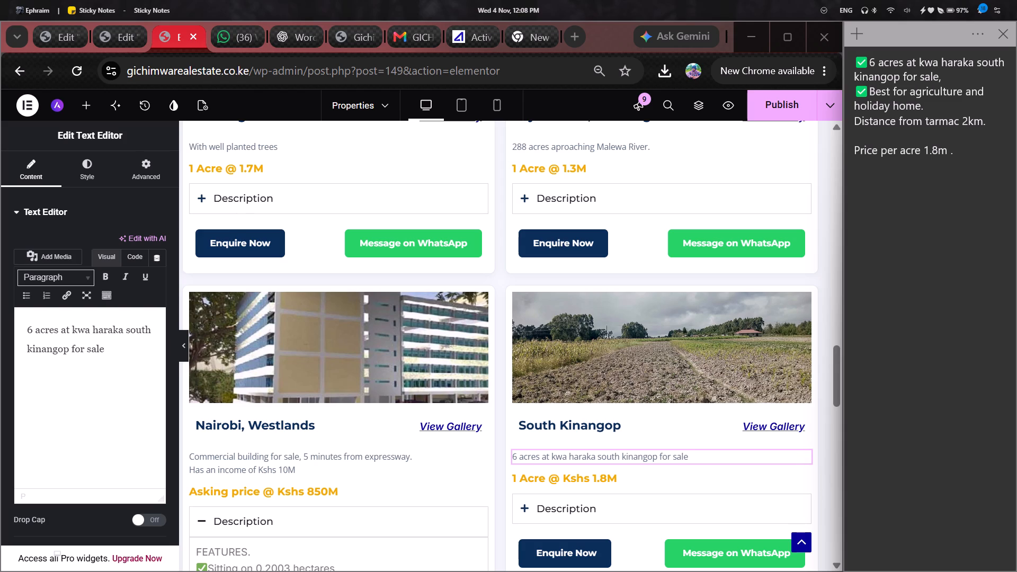
pyautogui.click(856, 118)
pyautogui.hotkey('ctrl', 'v')
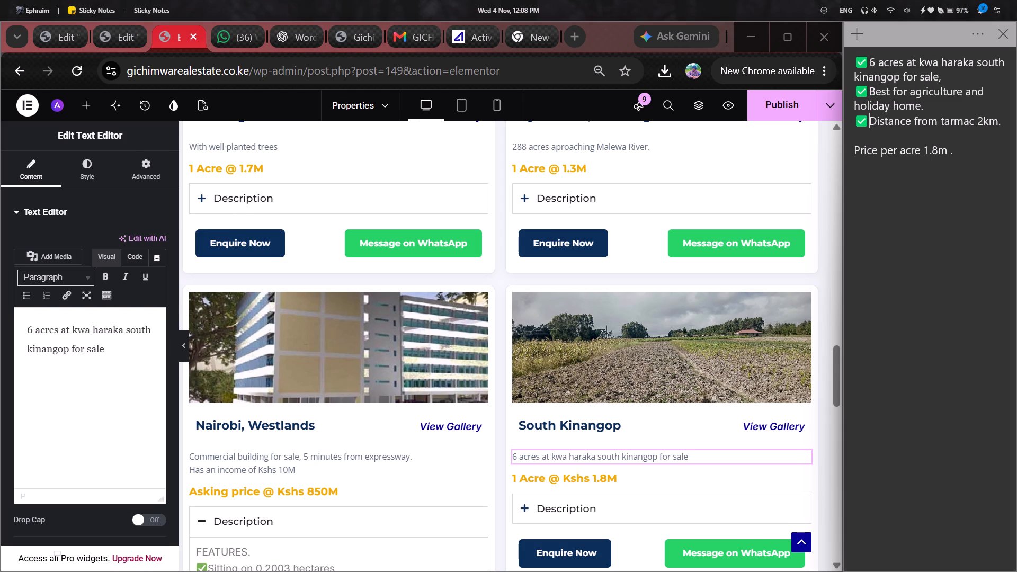
pyautogui.click(855, 144)
pyautogui.hotkey('ctrl', 'v')
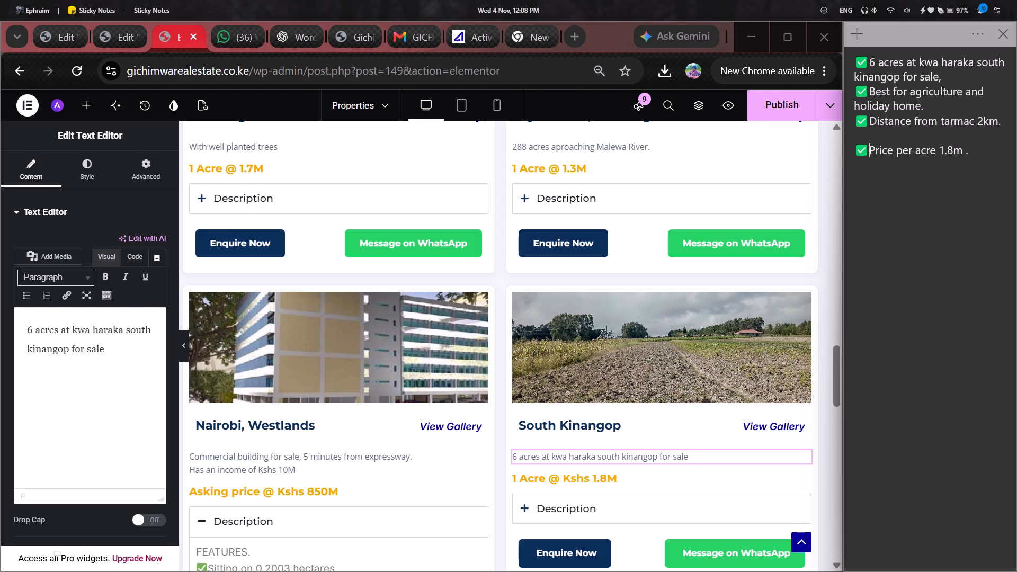
# Replace the comma after "for sale" in the sticky note with a full stop.
pyautogui.click(951, 69)
pyautogui.click(950, 79)
pyautogui.press('BackSpace')
pyautogui.press('.')
# Copy the whole sticky note and replace the South Kinangop card's description text in Elementor with it.
pyautogui.hotkey('ctrl', 'a')
pyautogui.hotkey('ctrl', 'c')
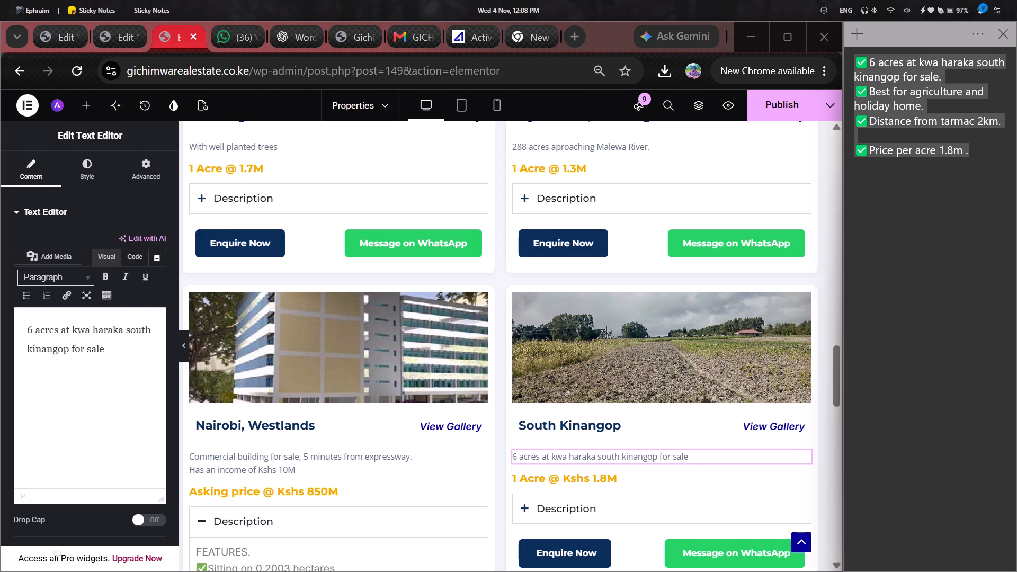
pyautogui.click(621, 513)
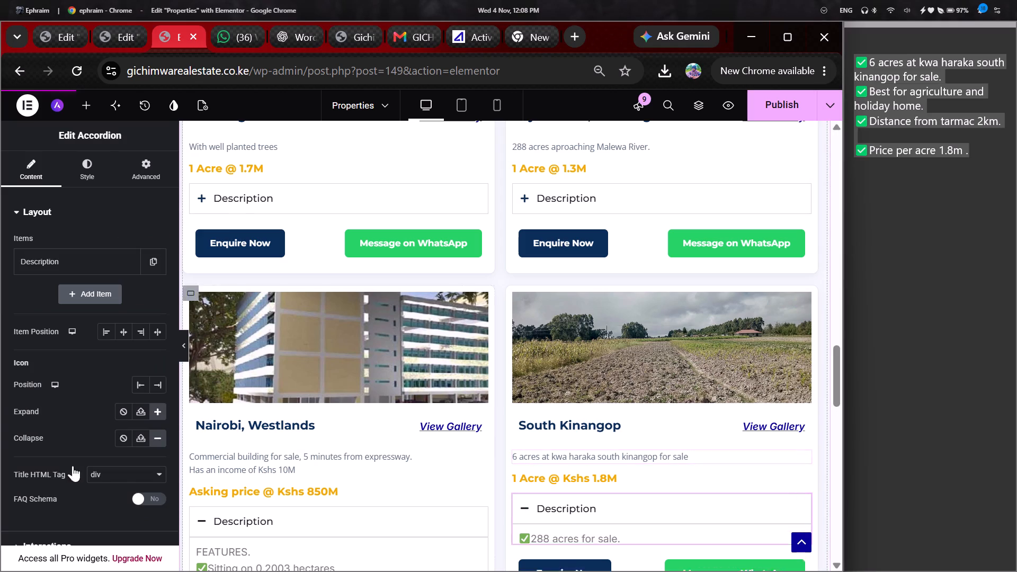
pyautogui.scroll(-2, 536, 427)
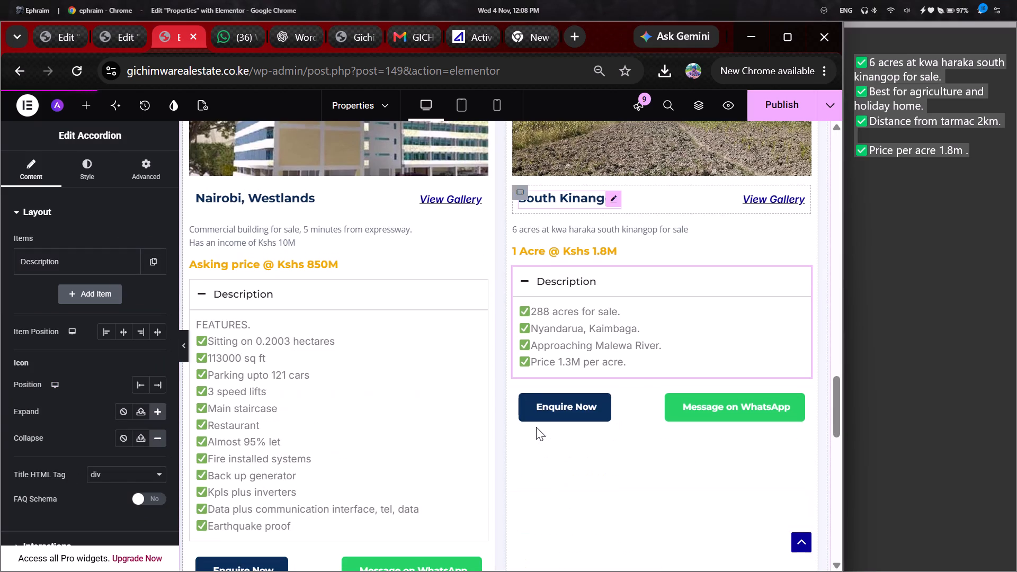
pyautogui.click(574, 341)
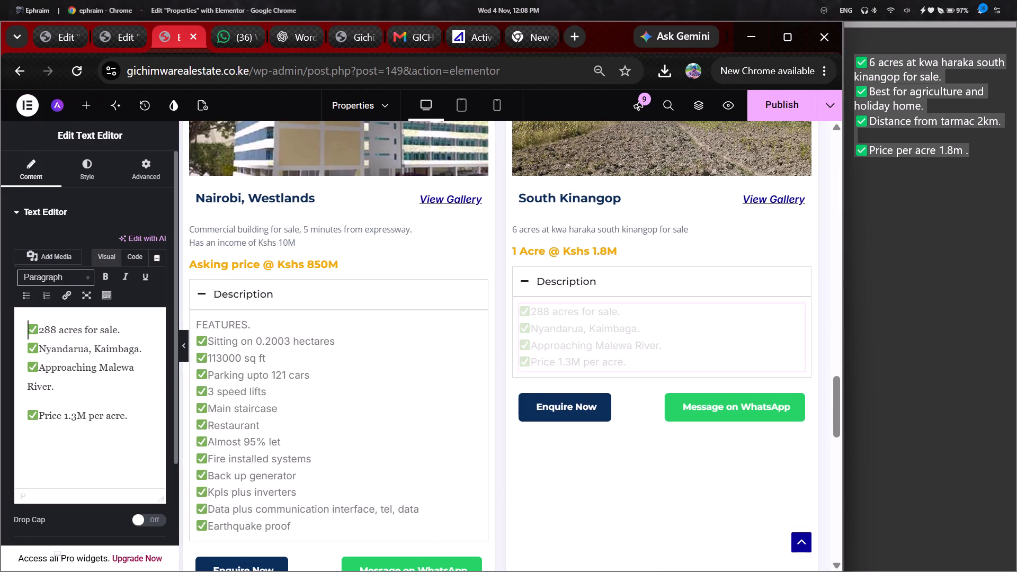
pyautogui.click(69, 375)
pyautogui.hotkey('ctrl', 'a')
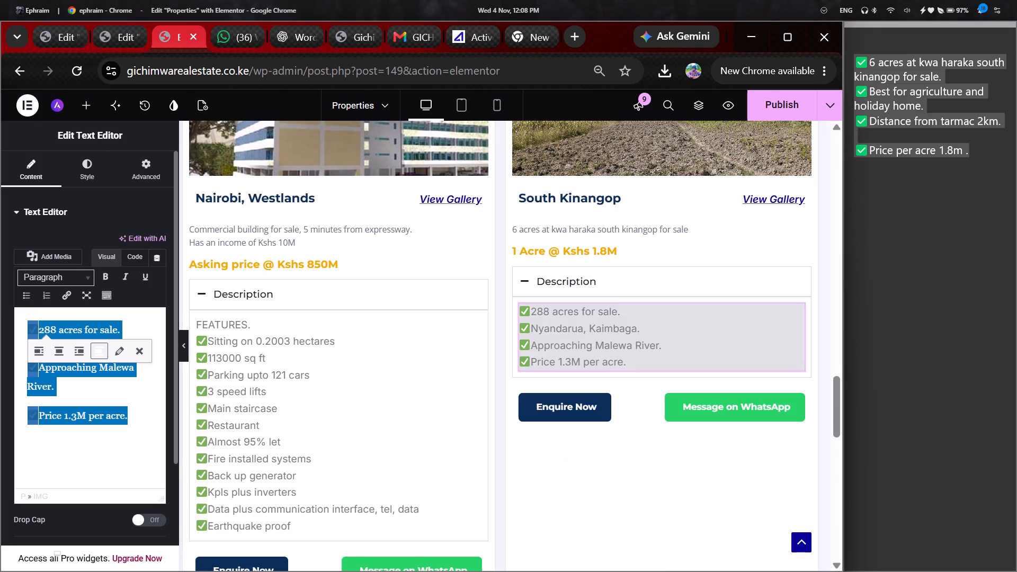
pyautogui.hotkey('ctrl', 'v')
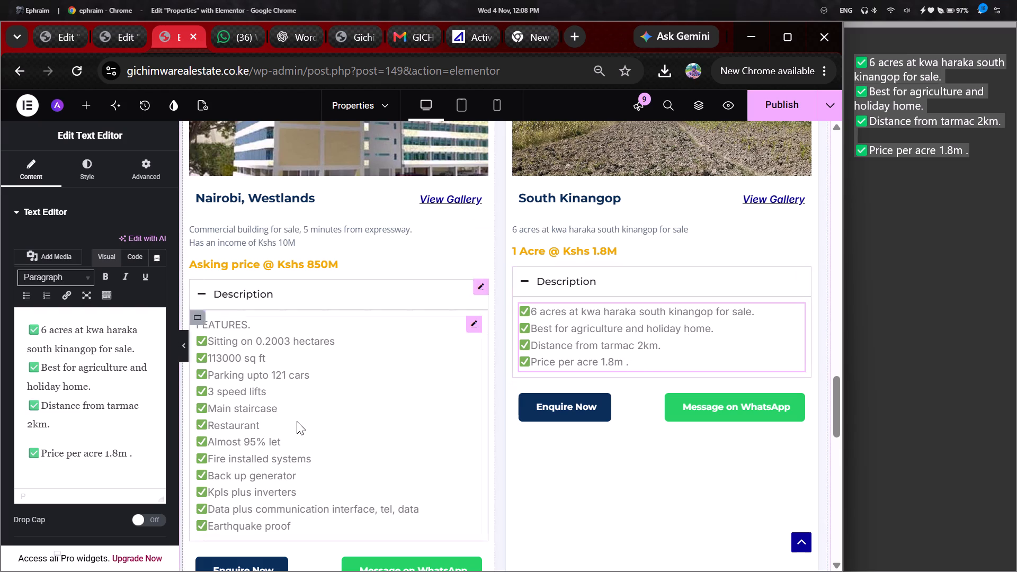
# Correct the end of the South Kinangop description's price line so it reads "Price per acre 1.8M.".
pyautogui.press('BackSpace')
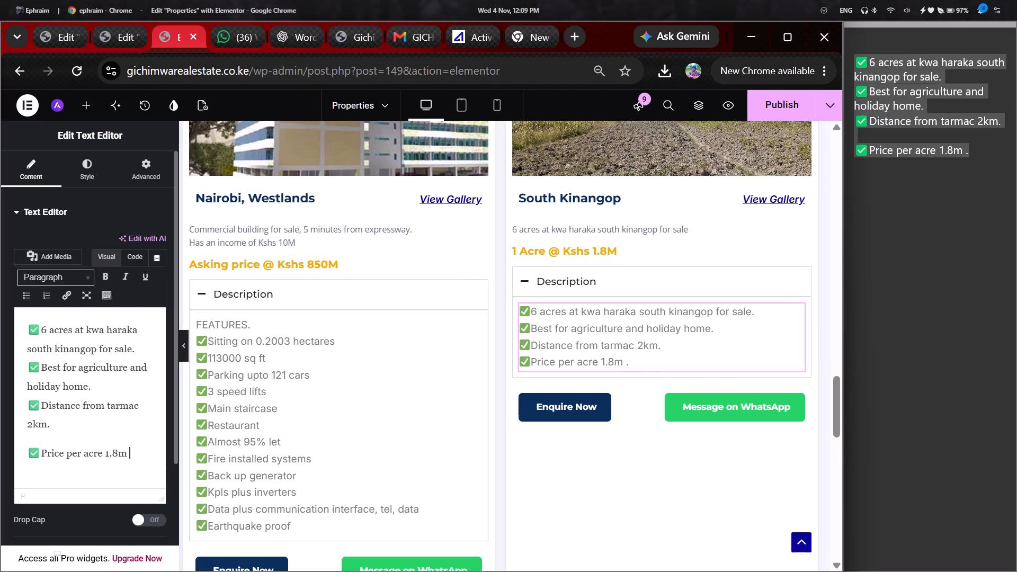
pyautogui.press('BackSpace')
pyautogui.press('BackSpace')
pyautogui.hotkey('shift', 'm')
pyautogui.press('.')
# Collapse the Description accordions on the Nairobi, Westlands and South Kinangop cards.
pyautogui.click(208, 289)
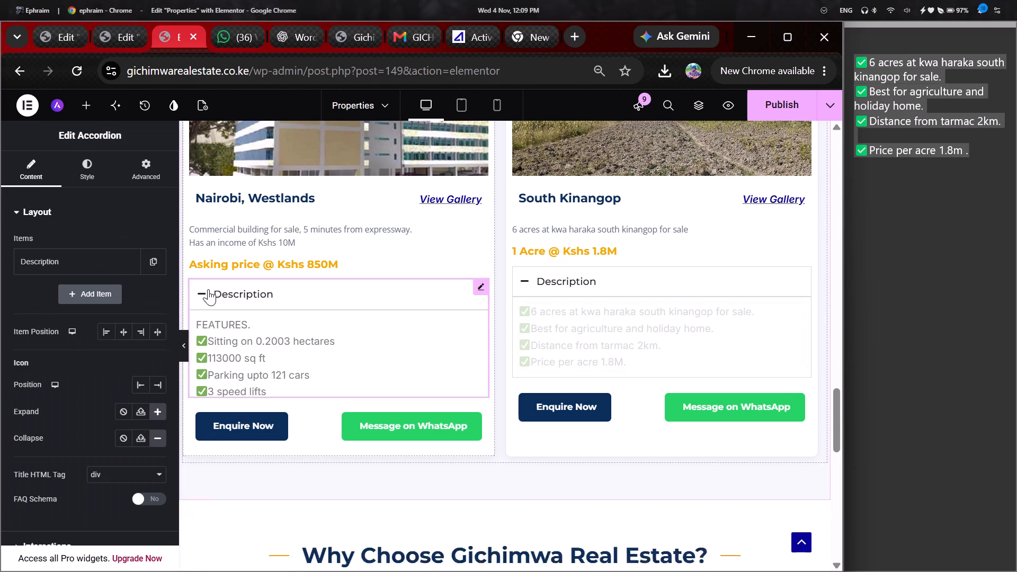
pyautogui.click(556, 287)
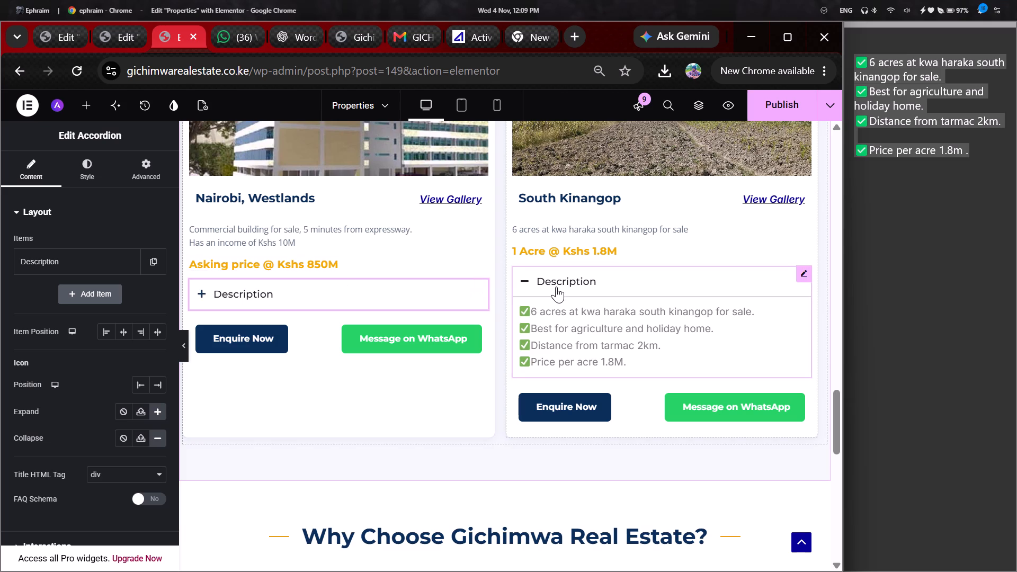
# Check the Interactions settings of the Description accordions on the Nairobi, Westlands and South Kinangop cards.
pyautogui.click(461, 302)
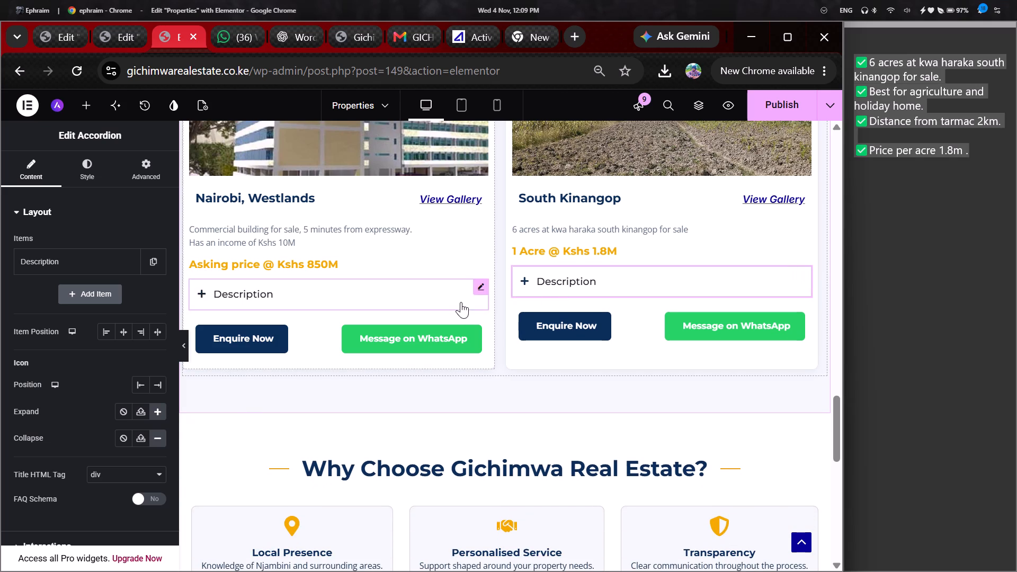
pyautogui.scroll(-3, 26, 410)
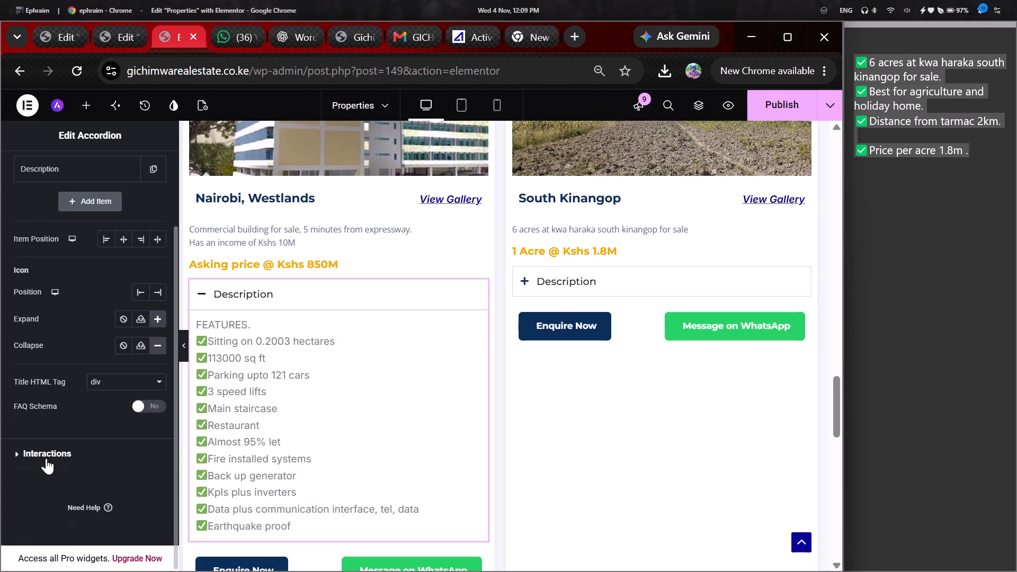
pyautogui.click(46, 458)
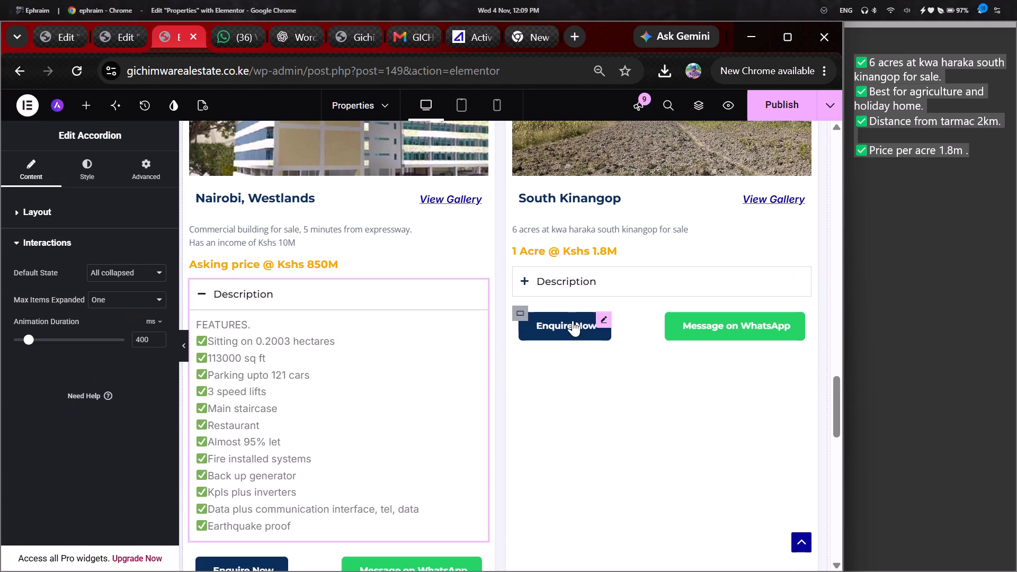
pyautogui.click(649, 270)
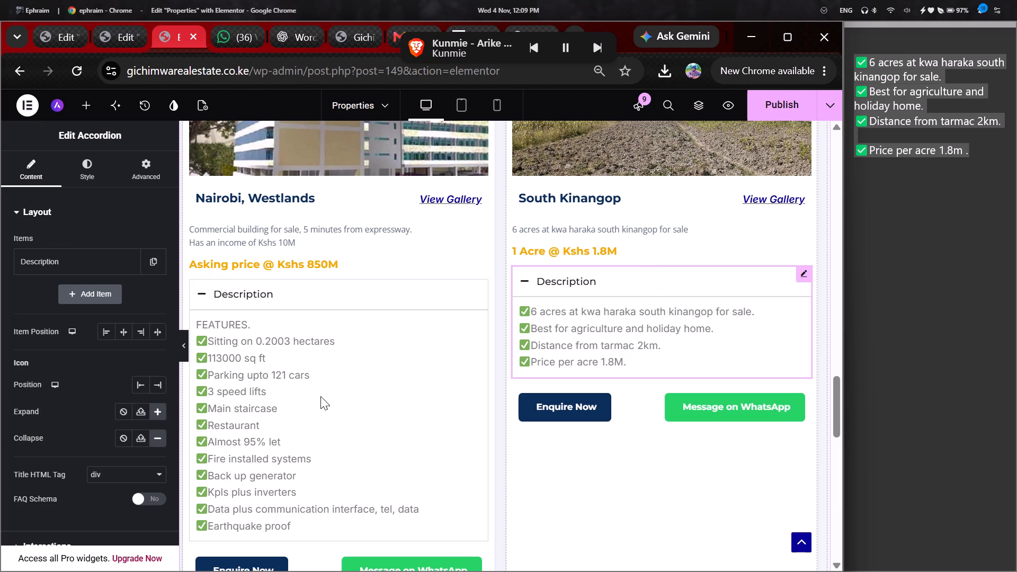
pyautogui.scroll(-4, 68, 495)
pyautogui.click(96, 459)
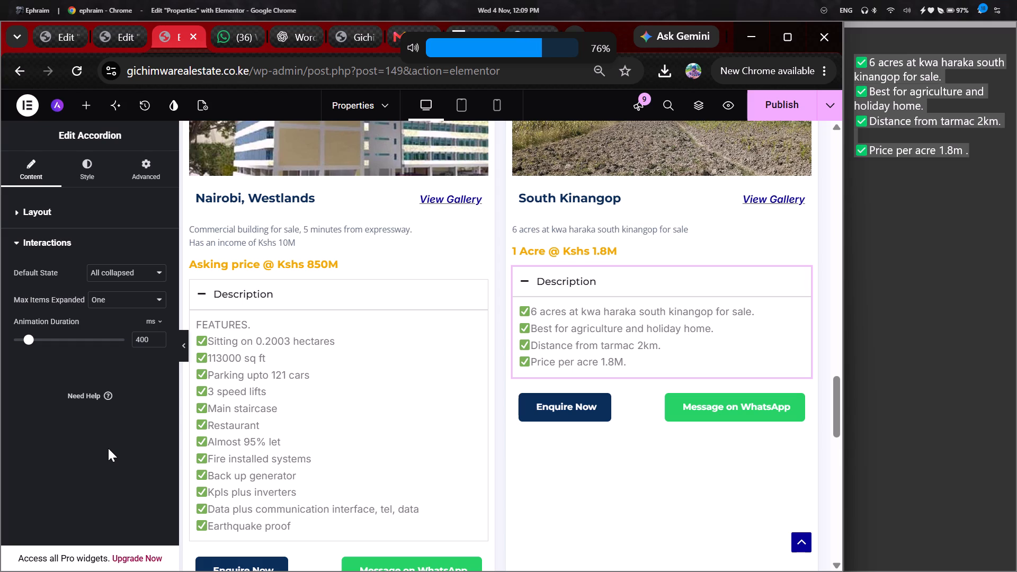
pyautogui.click(886, 251)
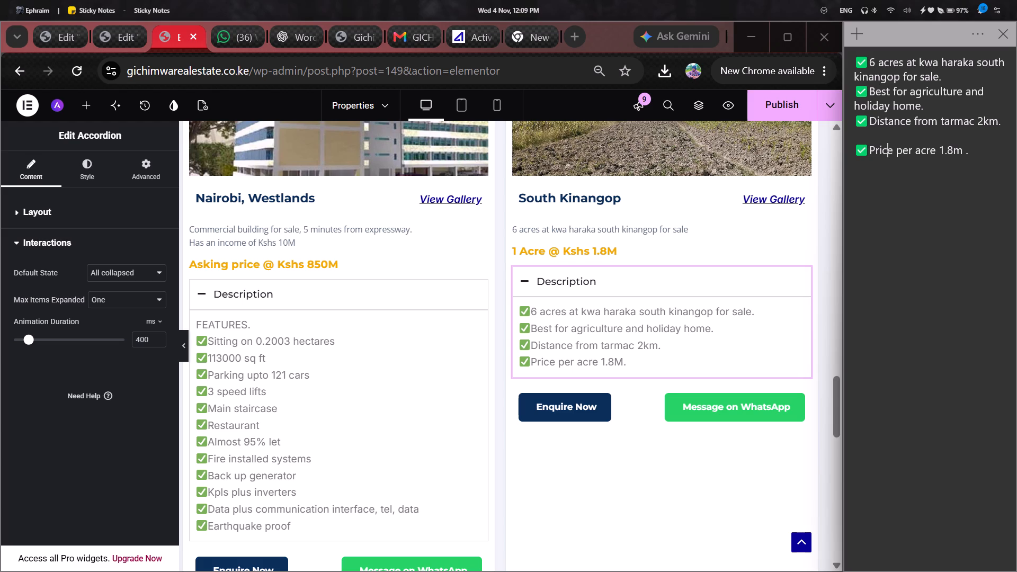
pyautogui.click(418, 283)
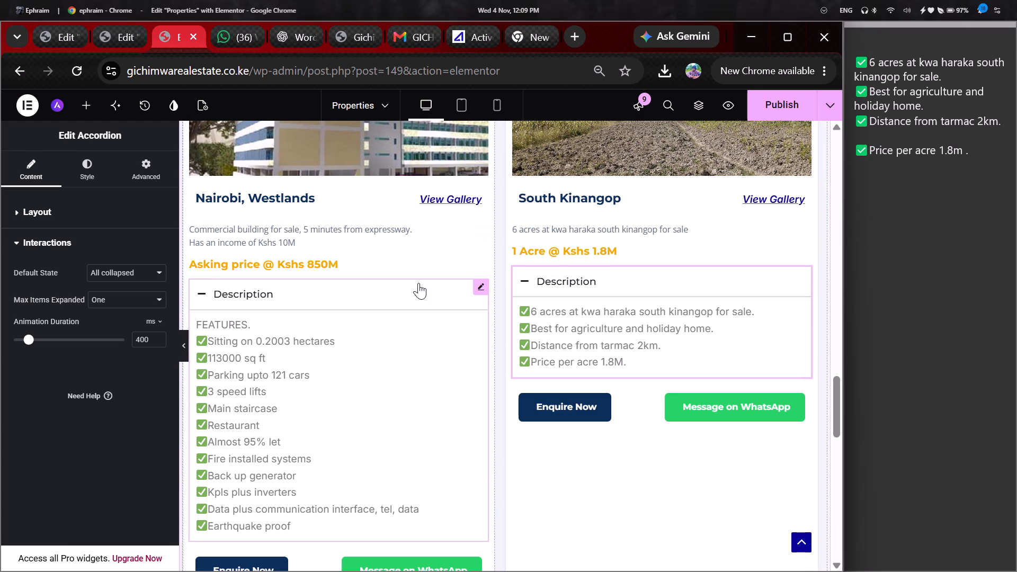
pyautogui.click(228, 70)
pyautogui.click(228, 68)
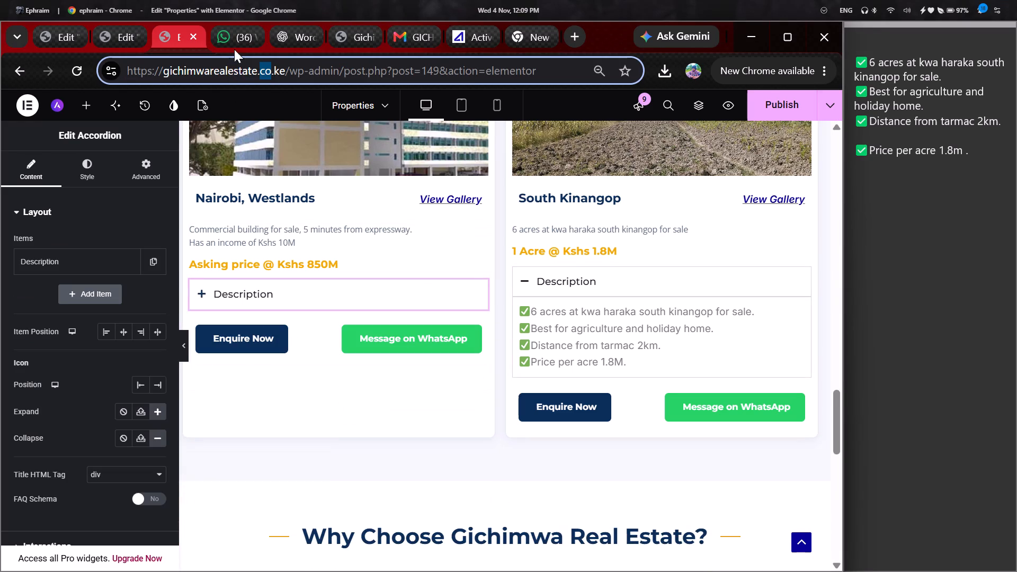